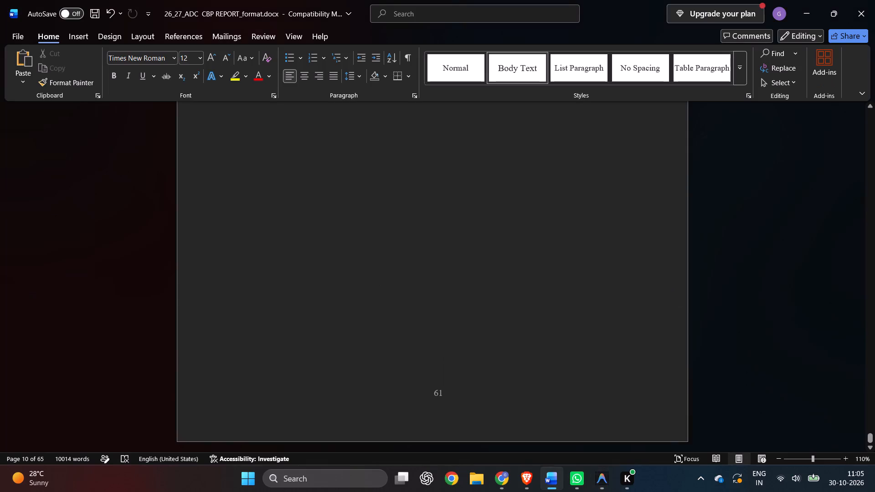
# Undo the last three edits made to the report, returning to the code listing under section 3.1 Code.
pyautogui.scroll(8, 613, 244)
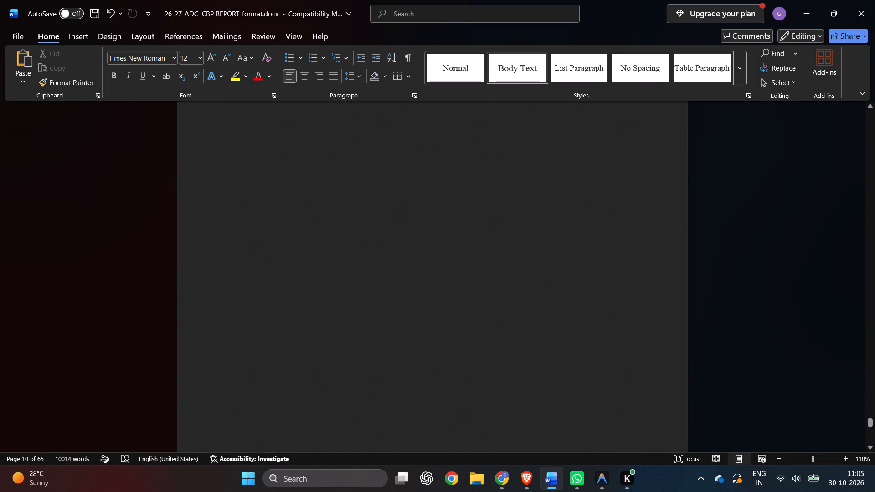
pyautogui.scroll(1, 613, 244)
pyautogui.scroll(-1, 410, 398)
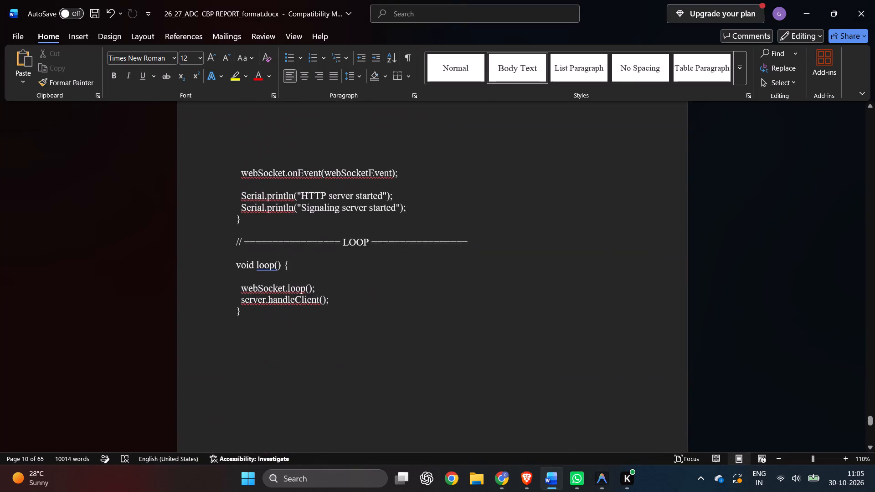
pyautogui.hotkey('ctrl', 'z')
pyautogui.hotkey('ctrl', 'z')
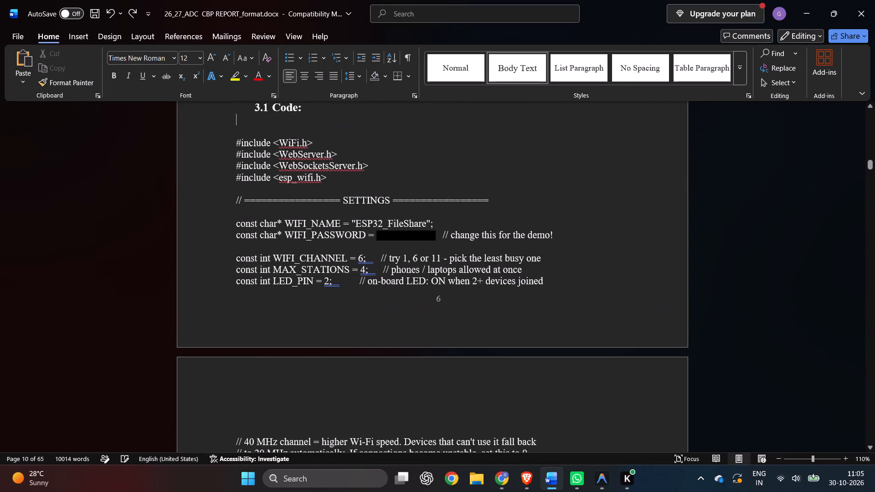
pyautogui.keyDown('ctrl'); pyautogui.scroll(1, 369, 365); pyautogui.keyUp('ctrl')
pyautogui.hotkey('ctrl', 'z')
pyautogui.keyDown('ctrl'); pyautogui.scroll(-1, 369, 365); pyautogui.keyUp('ctrl')
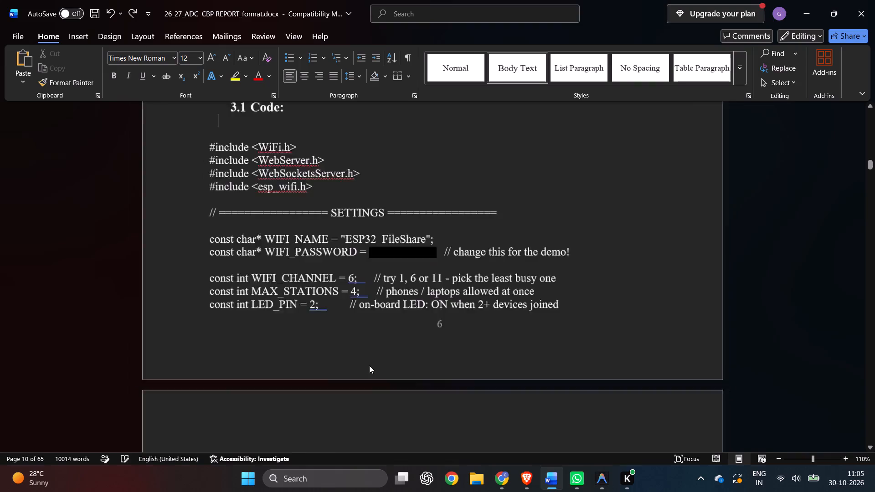
# Undo the recent edits to the 3.1 Code section back to the original selected MATLAB video-processing code.
pyautogui.keyDown('ctrl'); pyautogui.scroll(-1, 369, 365); pyautogui.keyUp('ctrl')
pyautogui.hotkey('ctrl', 'z')
pyautogui.hotkey('ctrl', 'z')
pyautogui.hotkey('ctrl', 'z')
pyautogui.hotkey('ctrl', 'z')
pyautogui.hotkey('ctrl', 'z')
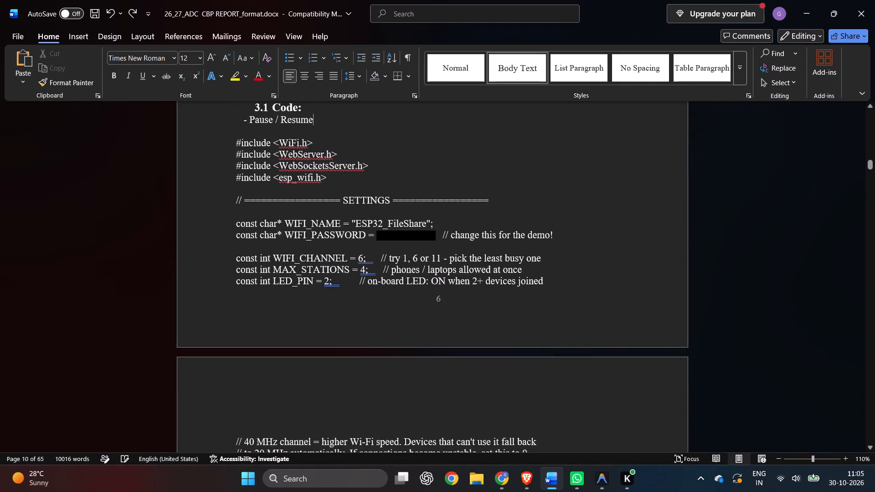
pyautogui.hotkey('ctrl', 'z')
pyautogui.hotkey('ctrl', 'z')
pyautogui.hotkey('ctrl', 'z')
pyautogui.hotkey('ctrl', 'z')
pyautogui.hotkey('ctrl', 'z')
pyautogui.hotkey('ctrl', 'z')
pyautogui.hotkey('ctrl', 'z')
pyautogui.hotkey('ctrl', 'z')
pyautogui.hotkey('ctrl', 'z')
pyautogui.hotkey('ctrl', 'z')
pyautogui.hotkey('ctrl', 'z')
pyautogui.hotkey('ctrl', 'z')
pyautogui.hotkey('ctrl', 'z')
pyautogui.hotkey('ctrl', 'z')
pyautogui.hotkey('ctrl', 'z')
pyautogui.hotkey('ctrl', 'z')
pyautogui.hotkey('ctrl', 'z')
pyautogui.hotkey('ctrl', 'z')
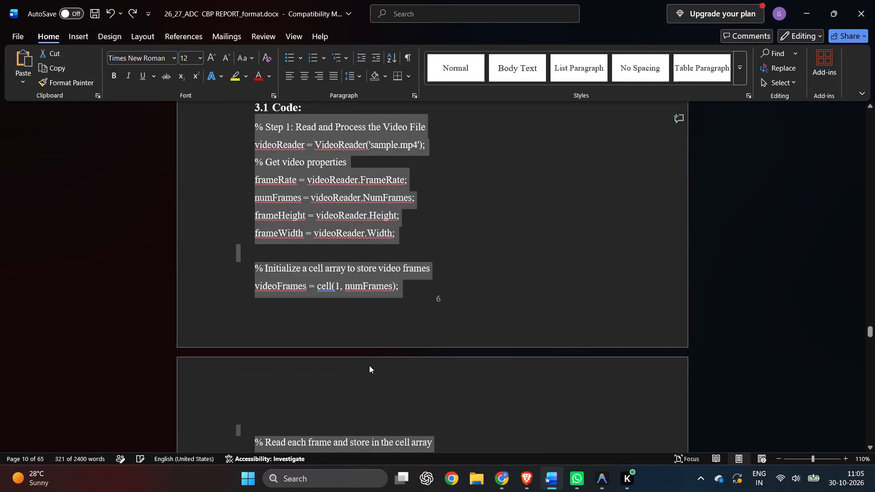
# Replace the selected MATLAB code under 3.1 Code with the copied ESP32 signaling and network code.
pyautogui.hotkey('ctrl', 'v')
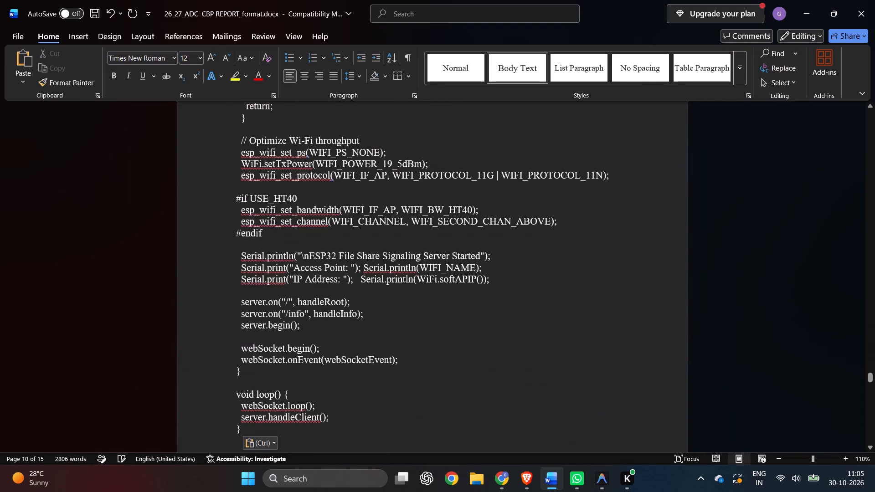
# Review the pasted ESP32 code across its pages, up to the header comment under the 3.1 Code heading.
pyautogui.scroll(-19, 369, 365)
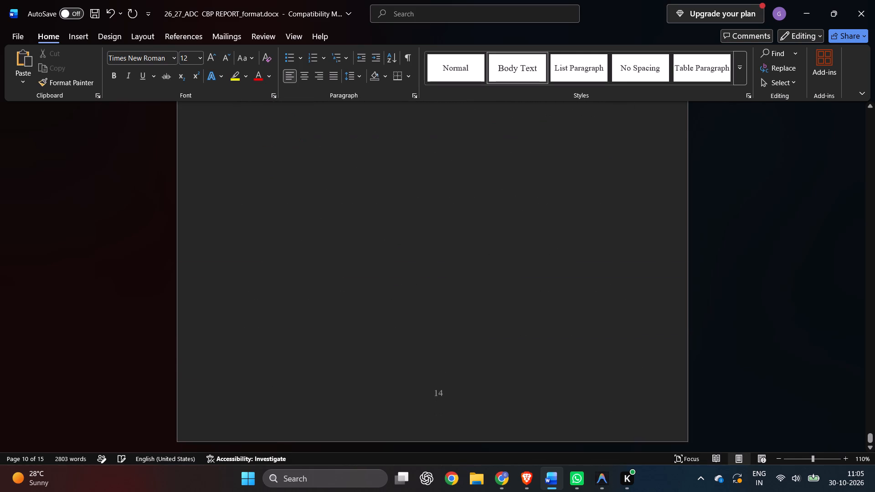
pyautogui.scroll(-4, 369, 365)
pyautogui.scroll(5, 369, 365)
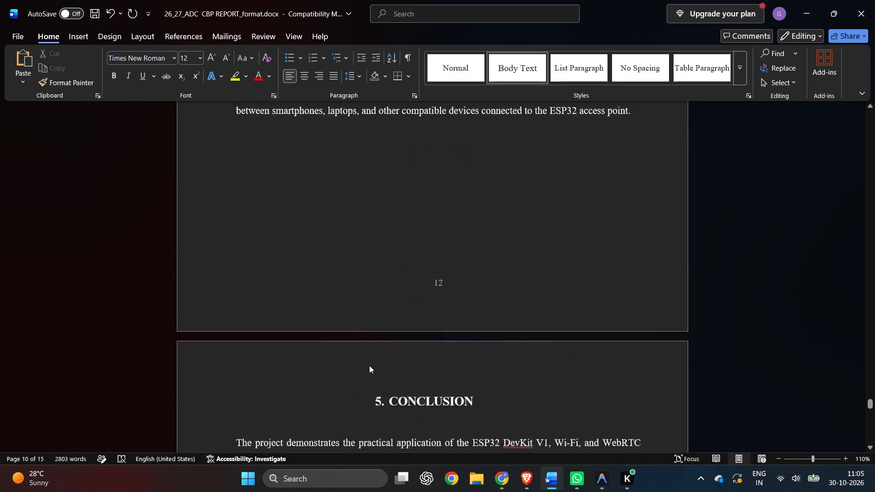
pyautogui.scroll(7, 369, 365)
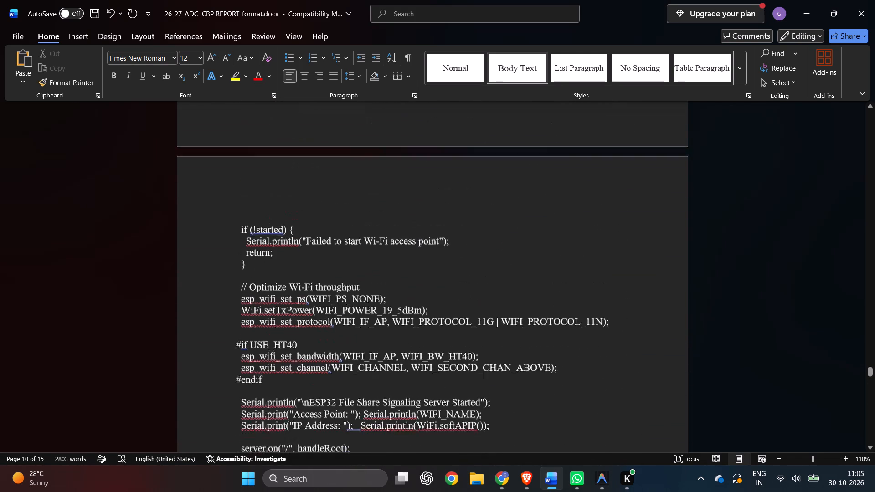
pyautogui.scroll(2, 369, 365)
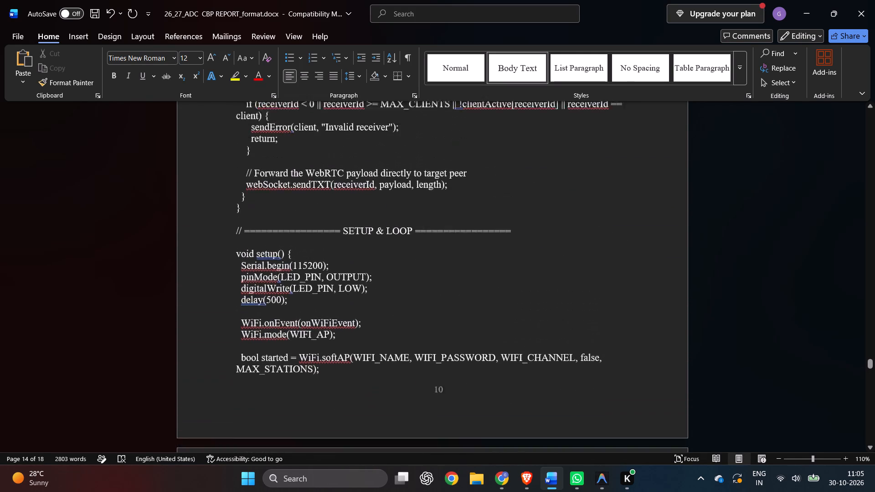
pyautogui.scroll(2, 369, 365)
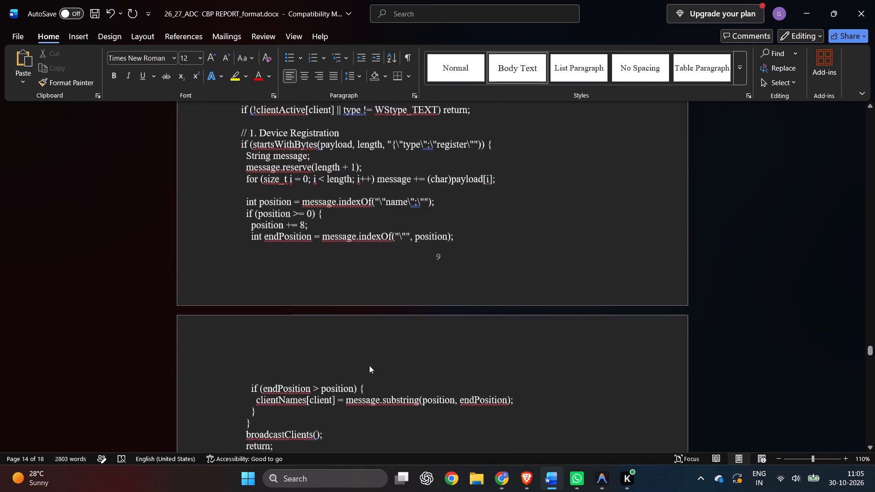
pyautogui.scroll(3, 369, 365)
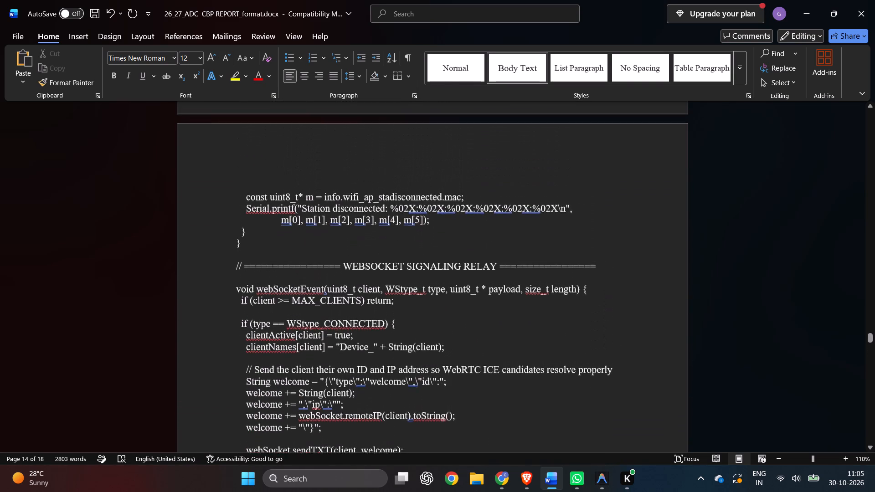
pyautogui.scroll(1, 369, 365)
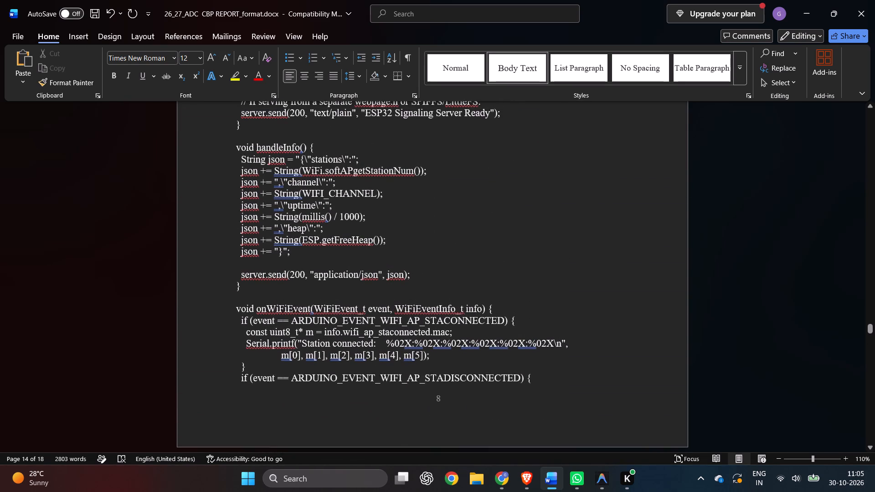
pyautogui.scroll(3, 369, 365)
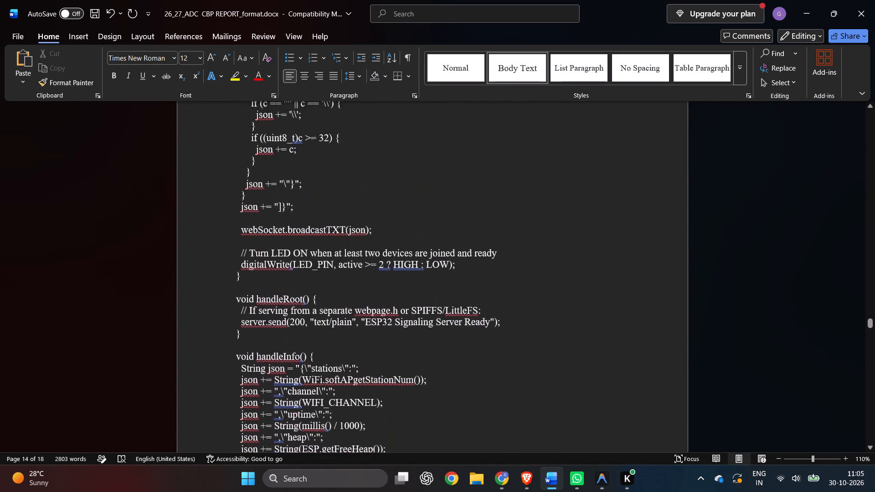
pyautogui.scroll(5, 369, 365)
pyautogui.scroll(-1, 369, 365)
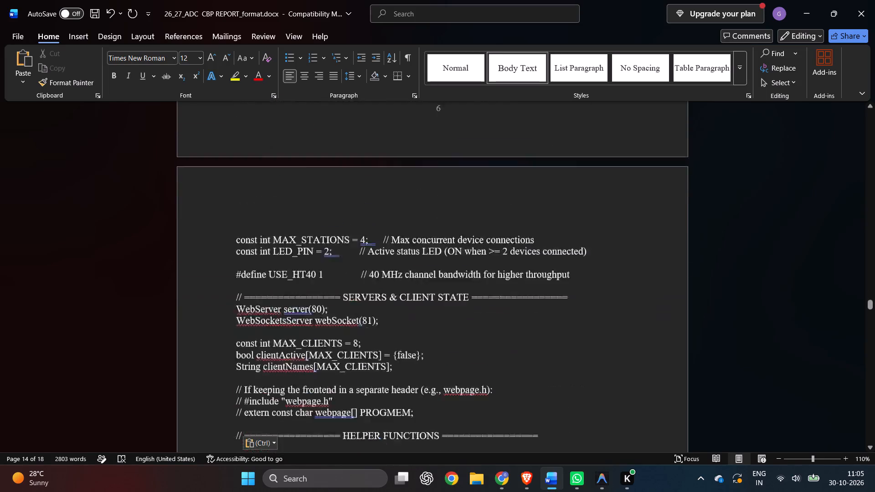
pyautogui.scroll(-1, 369, 365)
pyautogui.scroll(1, 369, 365)
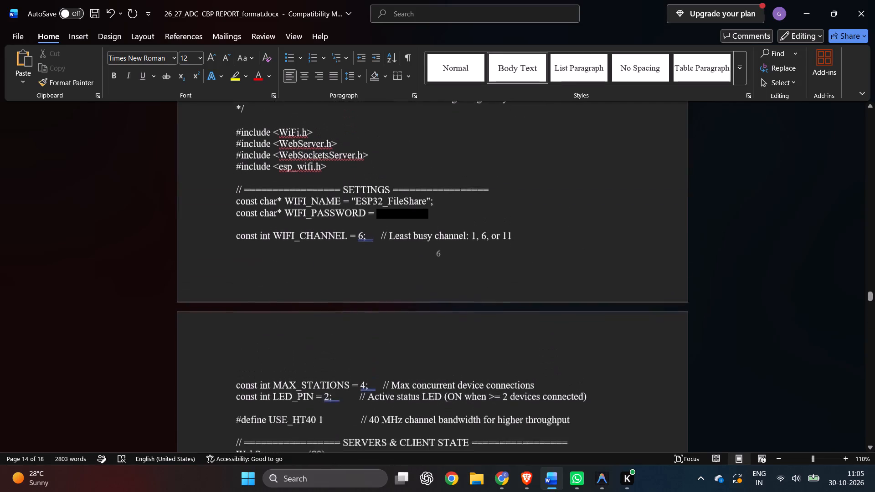
pyautogui.scroll(1, 369, 365)
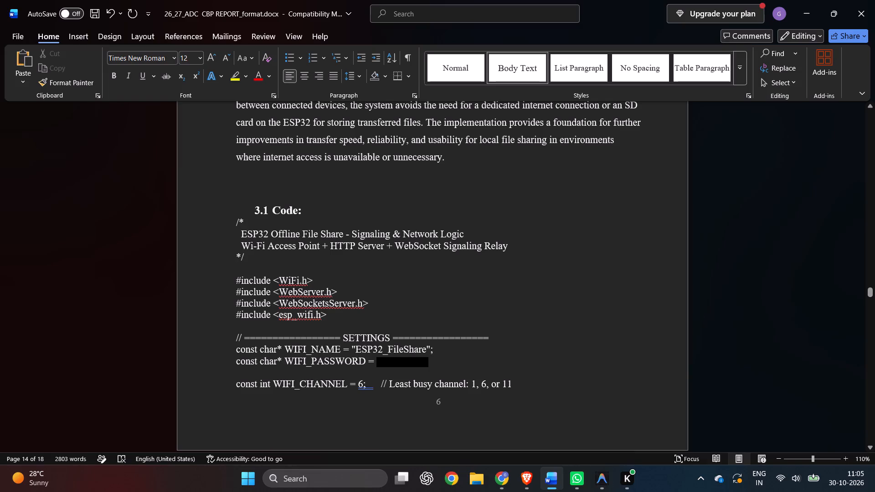
pyautogui.moveTo(257, 269); pyautogui.dragTo(240, 236)
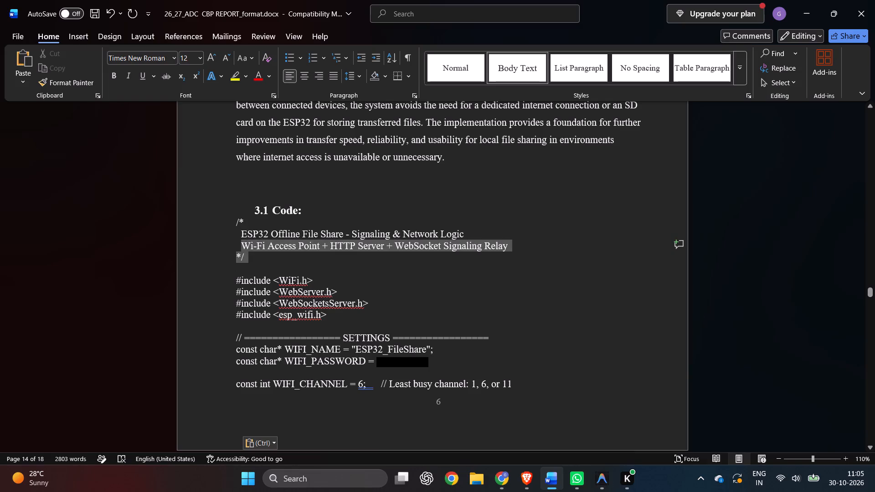
# Review the report's pages from the 3.1 code listing to the end of the document, including the earlier front sections.
pyautogui.moveTo(240, 236); pyautogui.dragTo(260, 264)
pyautogui.click(260, 264)
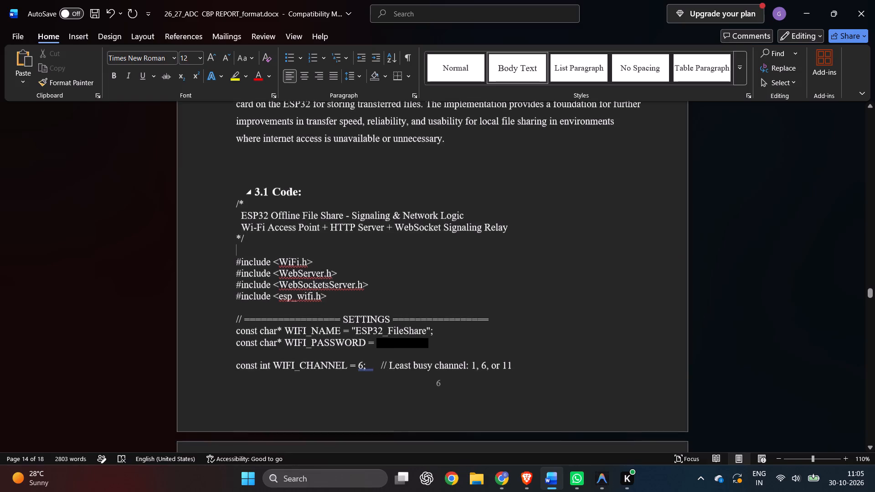
pyautogui.scroll(-6, 274, 186)
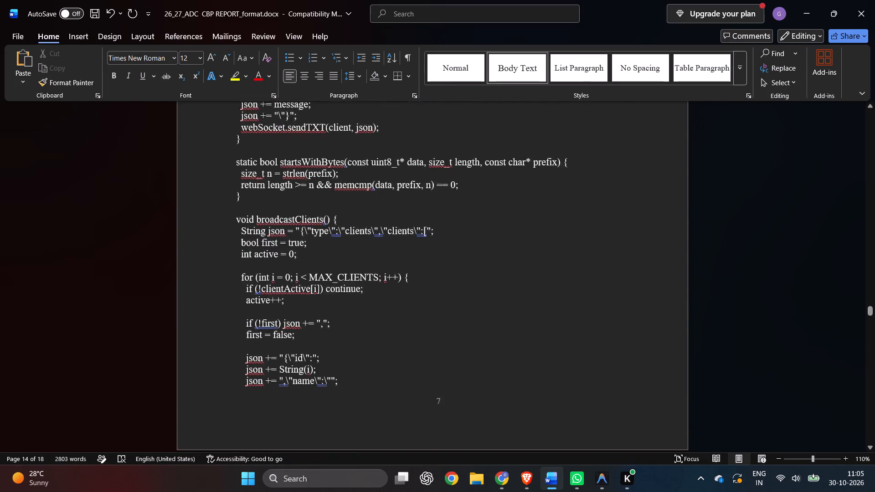
pyautogui.scroll(-17, 274, 186)
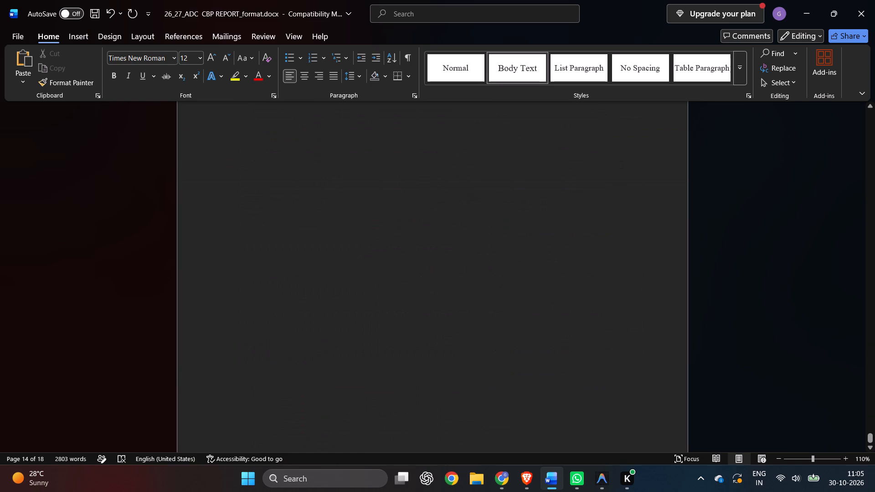
pyautogui.scroll(-3, 274, 186)
pyautogui.scroll(15, 274, 186)
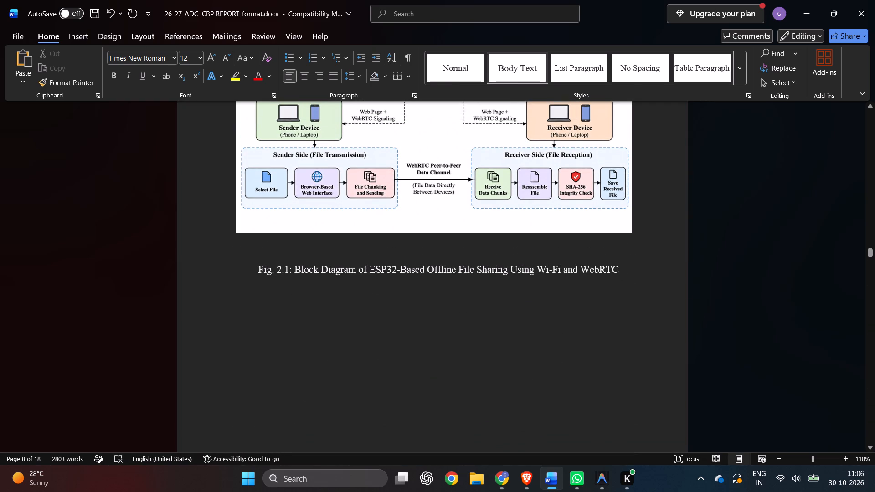
pyautogui.scroll(-20, 443, 323)
pyautogui.scroll(-14, 443, 323)
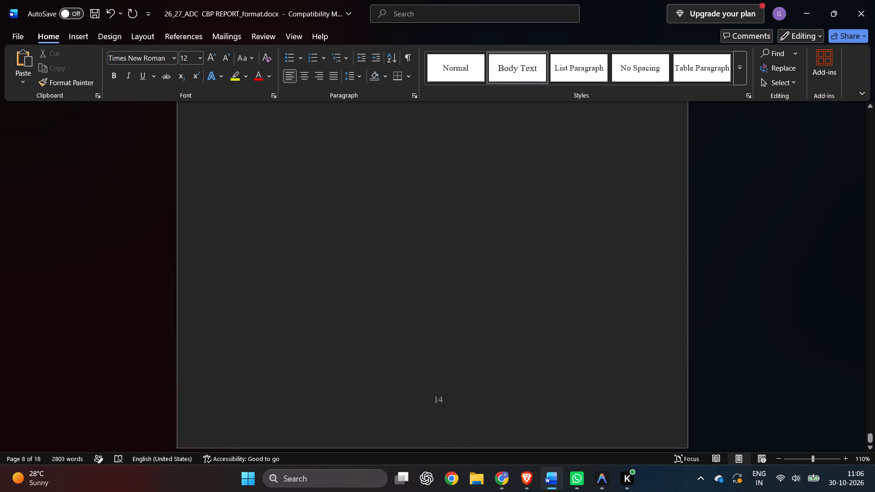
pyautogui.scroll(-12, 443, 323)
pyautogui.scroll(18, 443, 323)
pyautogui.scroll(-1, 443, 323)
pyautogui.scroll(1, 443, 323)
pyautogui.scroll(-3, 443, 323)
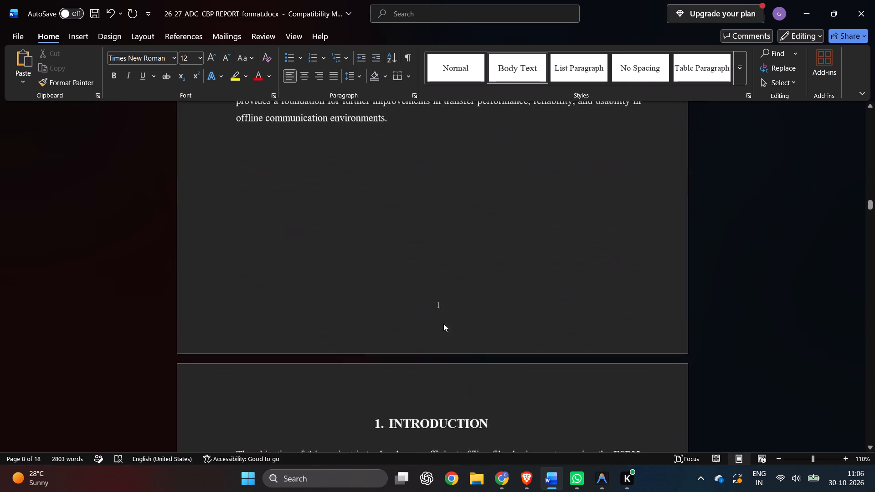
# Copy the block diagram picture under the 2. BLOCK DIAGRAM heading and switch to the previously used window.
pyautogui.scroll(-5, 443, 323)
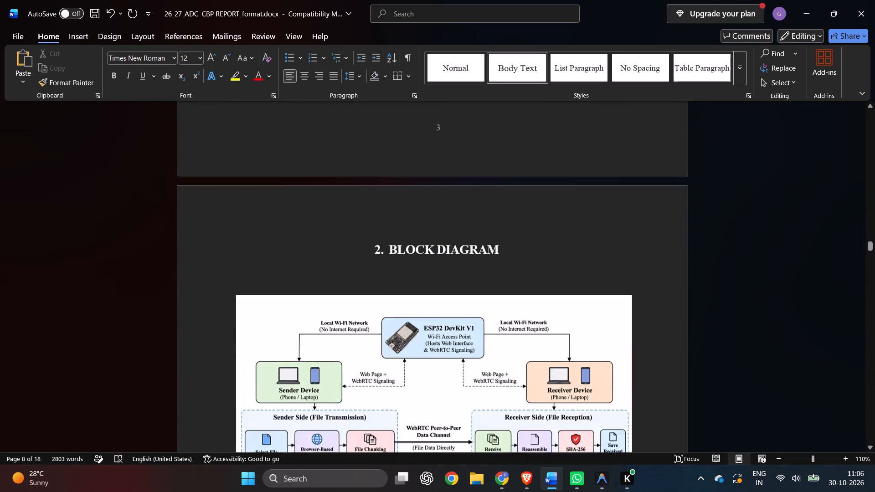
pyautogui.scroll(-2, 443, 323)
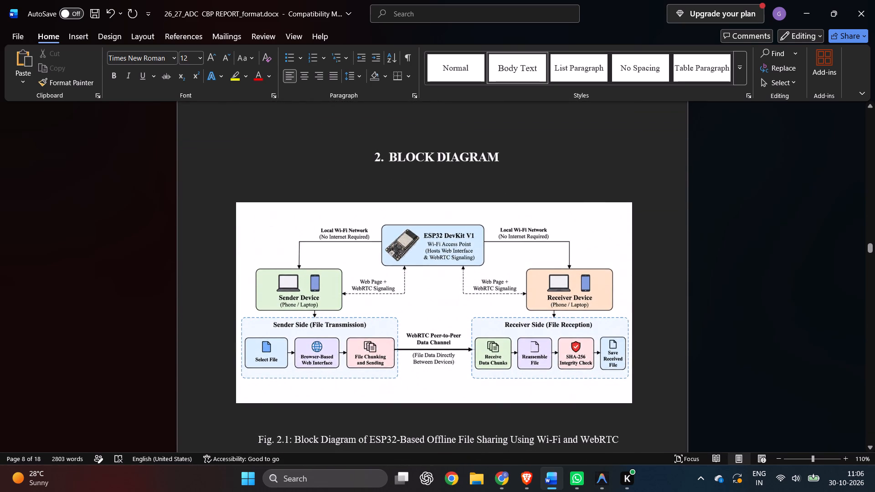
pyautogui.click(521, 338)
pyautogui.rightClick(521, 338)
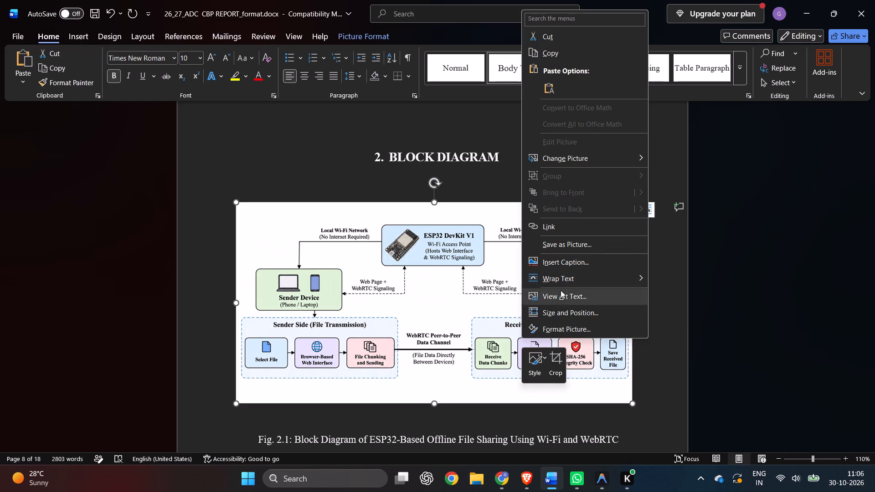
pyautogui.click(566, 56)
pyautogui.hotkey('alt', 'Tab')
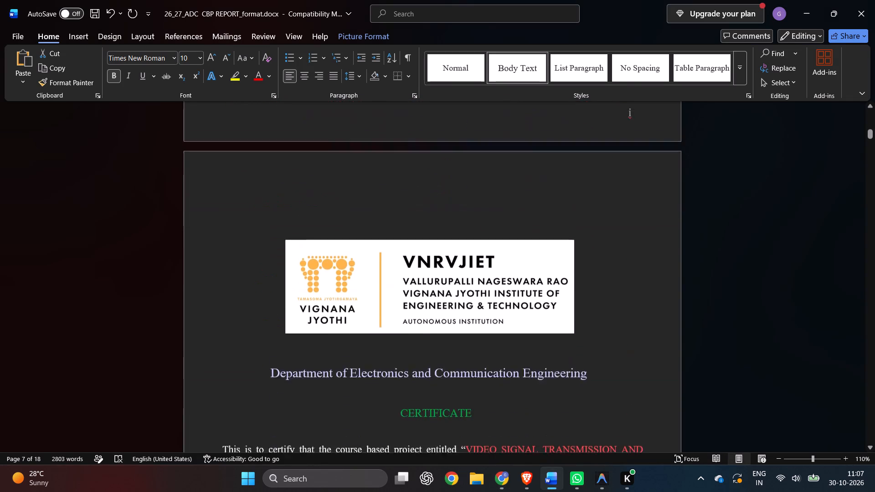
# Copy the project title "ESP32-BASED OFFLINE FILE SHARING USING WI-FI AND WEBRTC" from the Declaration paragraph.
pyautogui.scroll(-3, 476, 335)
pyautogui.scroll(-1, 464, 282)
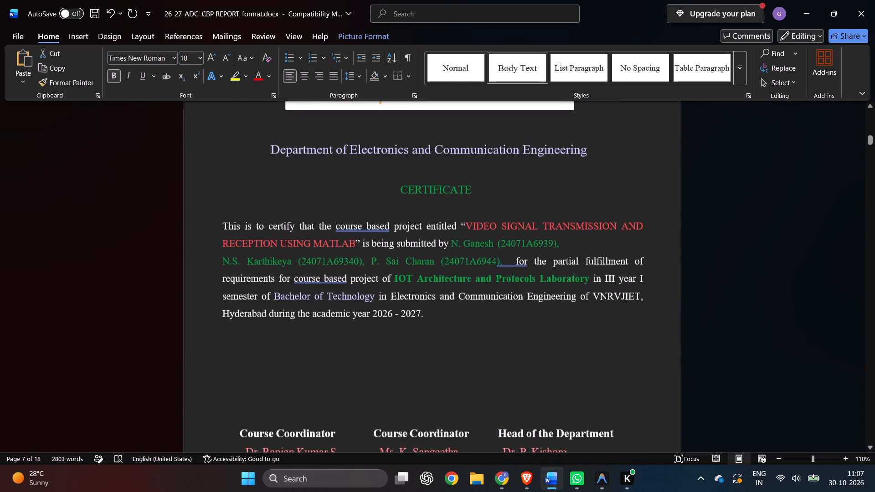
pyautogui.scroll(-3, 464, 282)
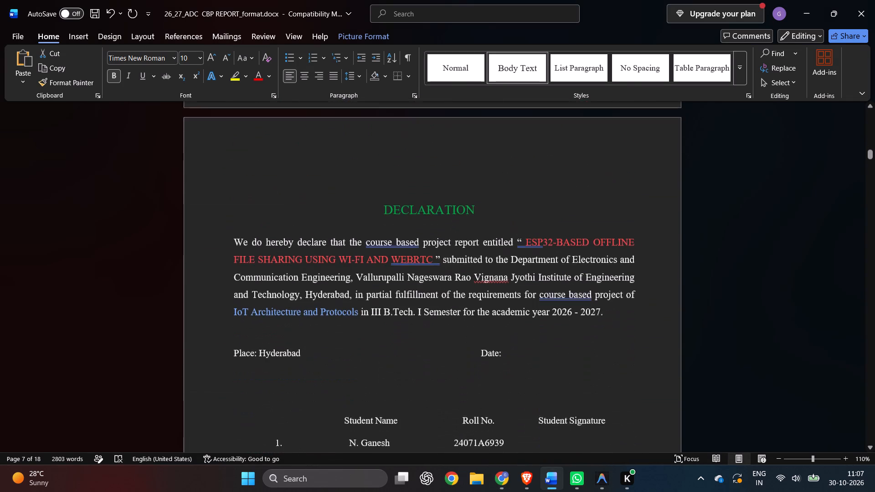
pyautogui.scroll(-1, 464, 282)
pyautogui.moveTo(524, 223); pyautogui.dragTo(430, 245)
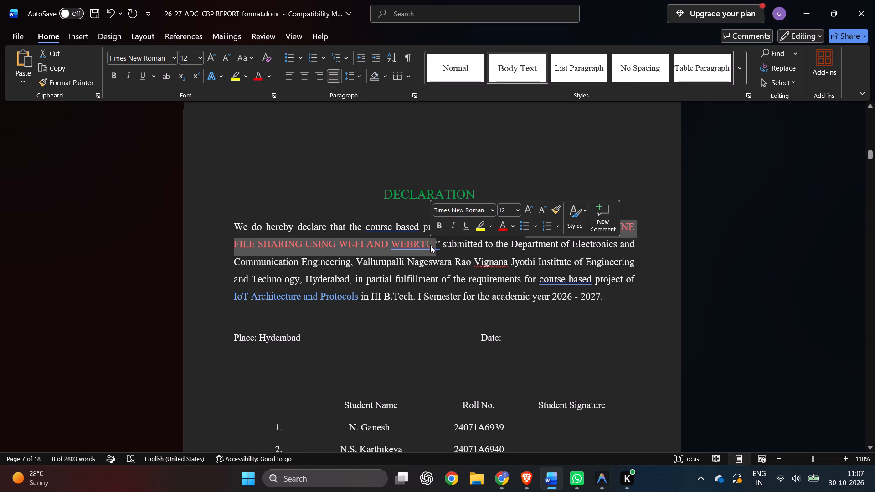
pyautogui.hotkey('ctrl', 'c')
# Replace the MATLAB video project title on the title page with the copied "ESP32-BASED OFFLINE FILE SHARING USING WI-FI AND WEBRTC", deleting all the old words.
pyautogui.scroll(5, 430, 245)
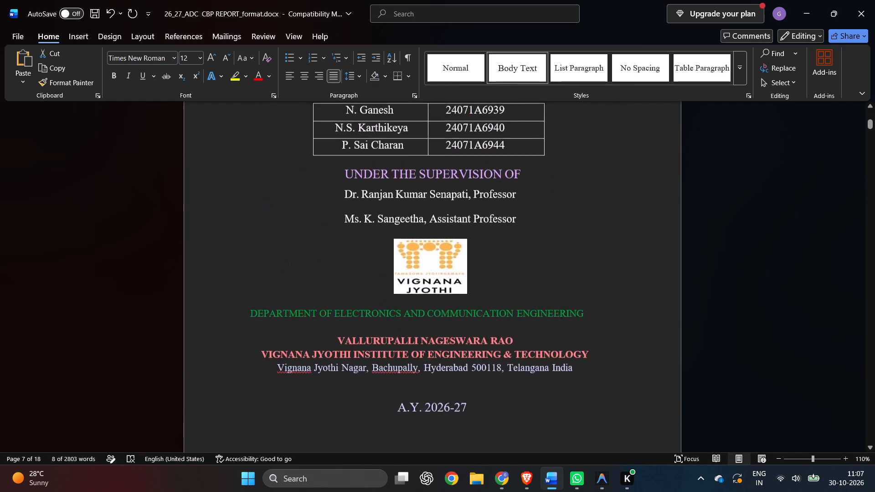
pyautogui.scroll(2, 430, 245)
pyautogui.scroll(-1, 430, 245)
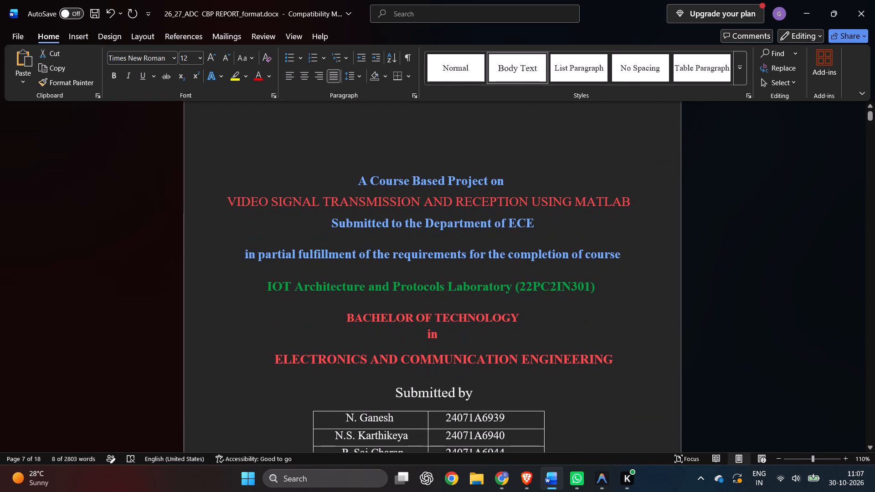
pyautogui.click(420, 207)
pyautogui.hotkey('ctrl', 'v')
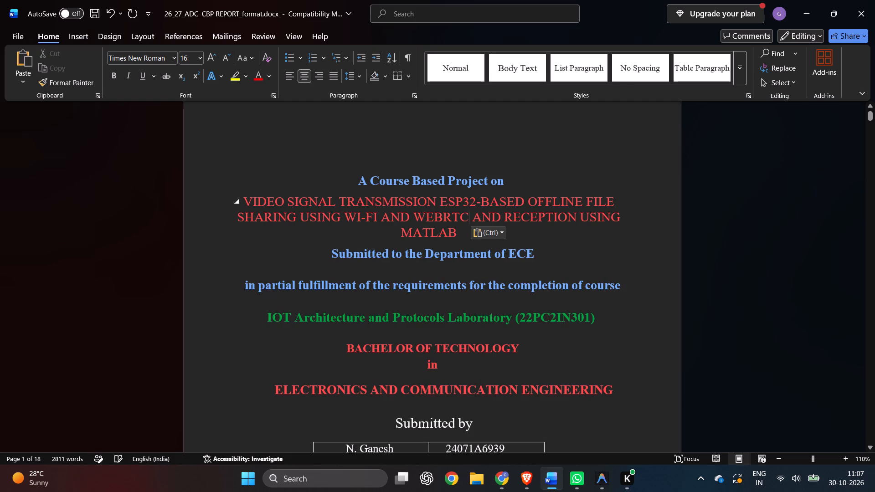
pyautogui.moveTo(437, 200); pyautogui.dragTo(259, 196)
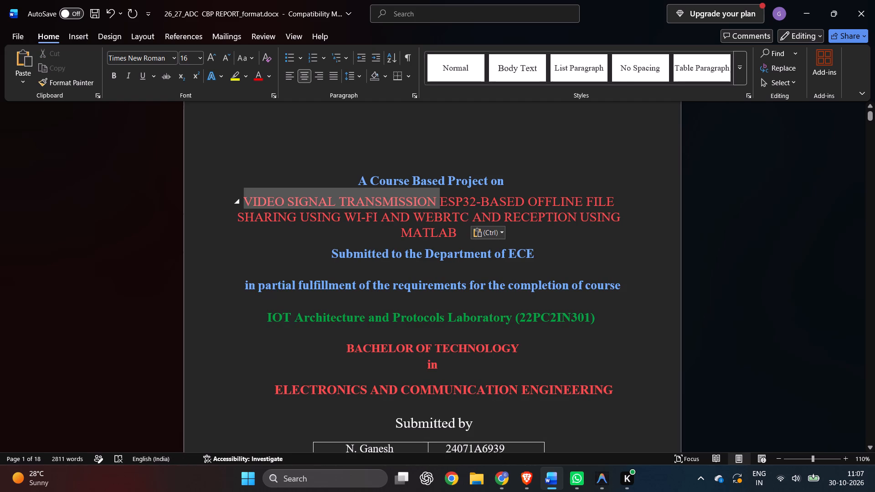
pyautogui.moveTo(259, 196); pyautogui.dragTo(256, 195)
pyautogui.press('BackSpace')
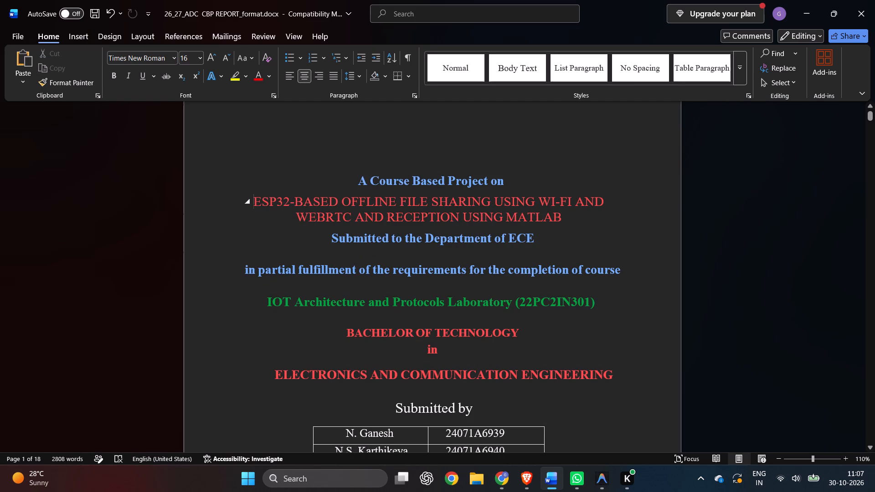
pyautogui.click(564, 219)
pyautogui.hotkey('ctrl', 'BackSpace')
pyautogui.hotkey('ctrl', 'BackSpace')
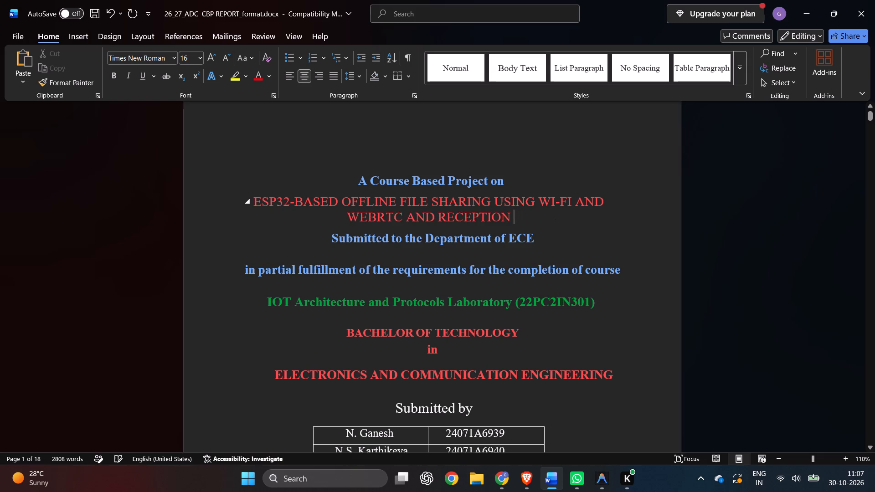
pyautogui.hotkey('ctrl', 'BackSpace')
pyautogui.hotkey('ctrl', 'BackSpace')
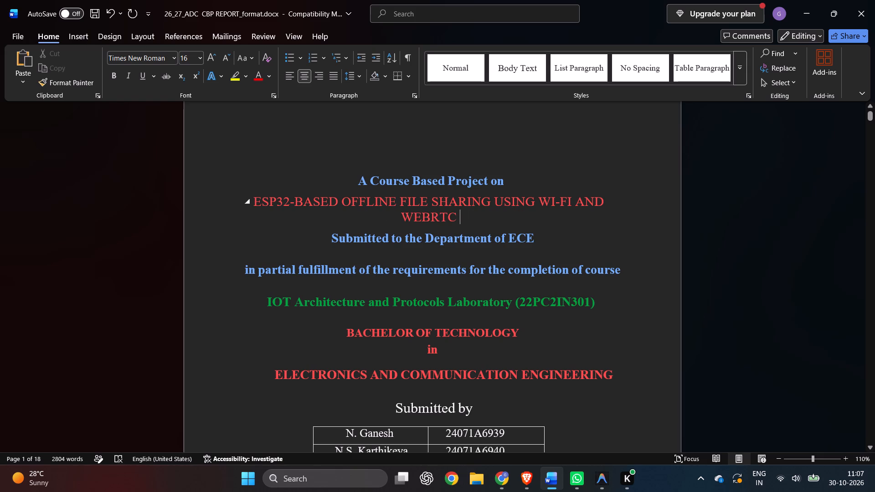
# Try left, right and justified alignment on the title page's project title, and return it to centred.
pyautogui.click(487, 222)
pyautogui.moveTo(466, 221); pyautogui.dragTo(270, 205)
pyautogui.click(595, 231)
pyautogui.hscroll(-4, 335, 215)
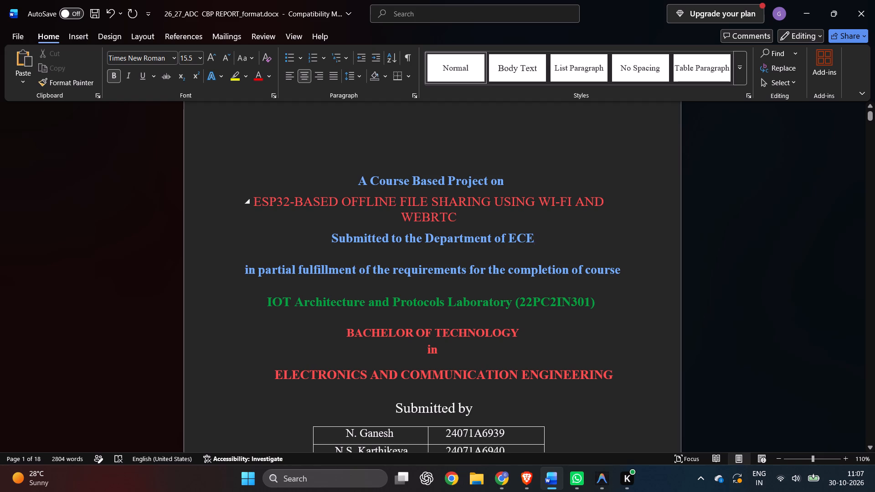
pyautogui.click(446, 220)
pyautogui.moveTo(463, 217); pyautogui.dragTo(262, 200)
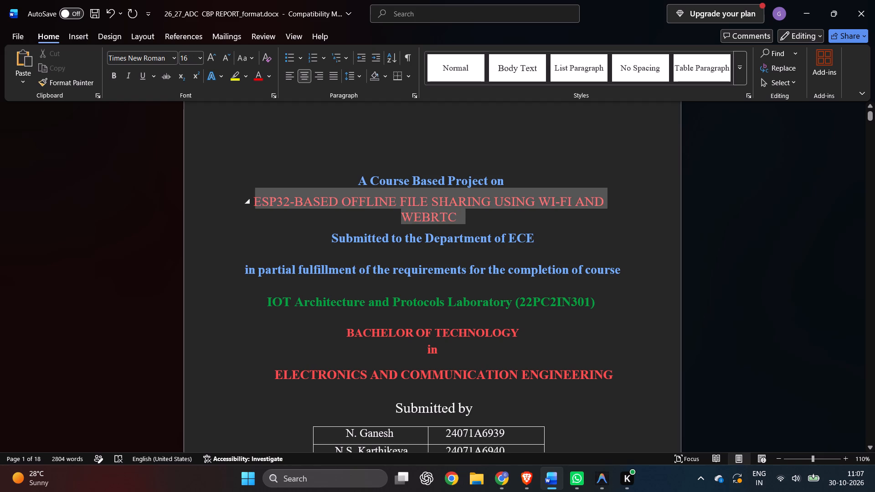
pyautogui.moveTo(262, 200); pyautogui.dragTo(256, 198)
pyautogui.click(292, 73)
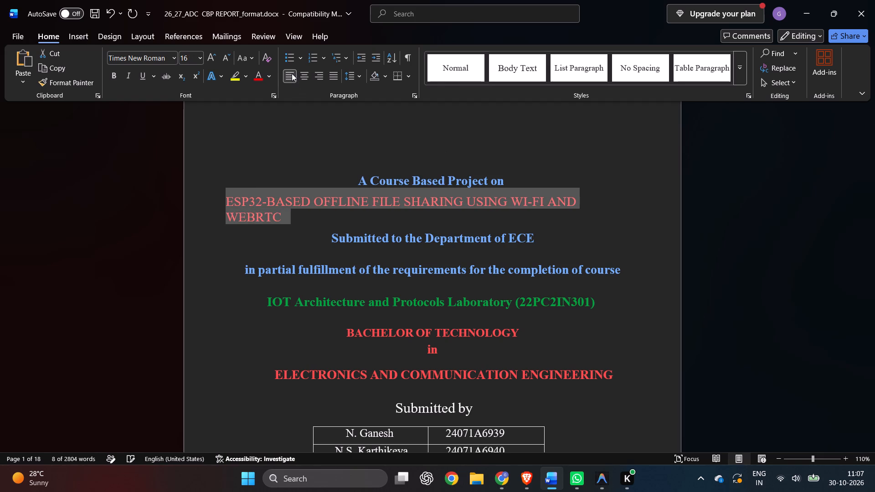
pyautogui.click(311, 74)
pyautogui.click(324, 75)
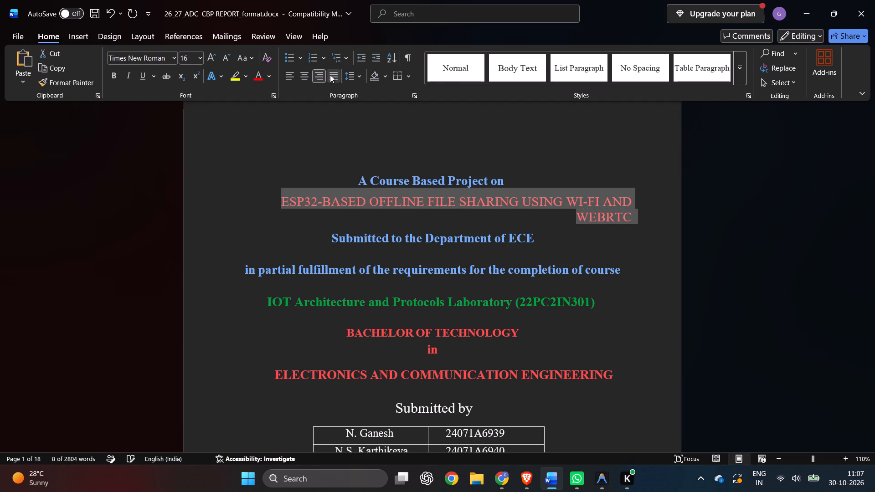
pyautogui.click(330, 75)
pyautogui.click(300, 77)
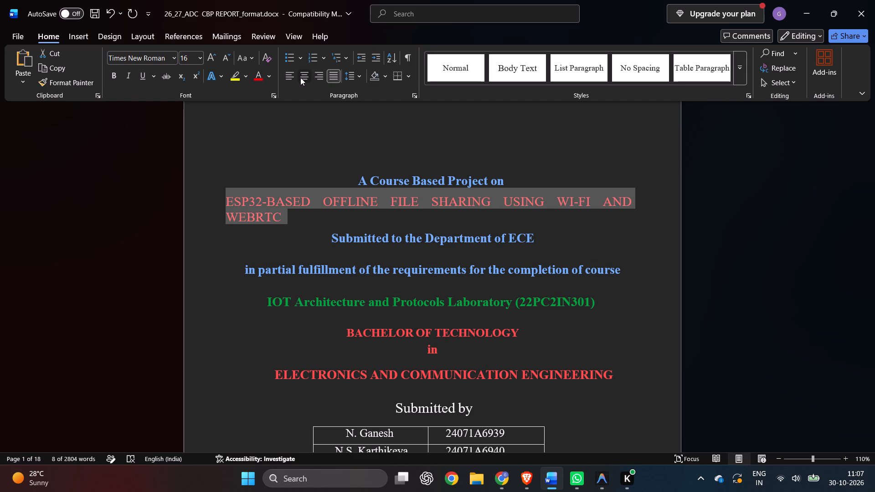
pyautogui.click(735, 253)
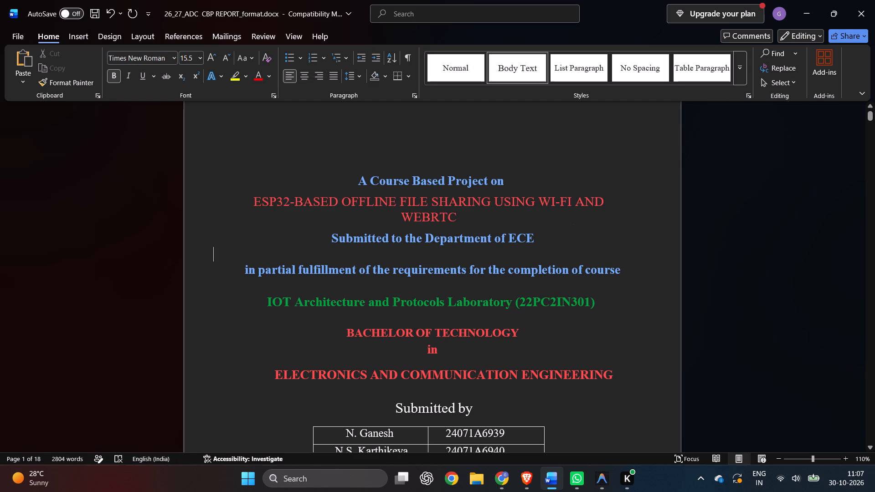
# Replace the MATLAB video project title in the Certificate paragraph with the copied ESP32 project title.
pyautogui.scroll(-1, 622, 297)
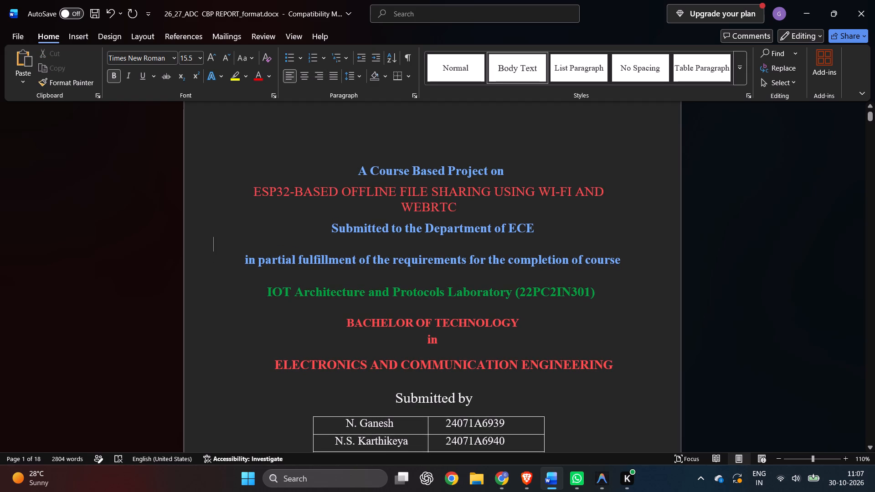
pyautogui.scroll(-2, 538, 228)
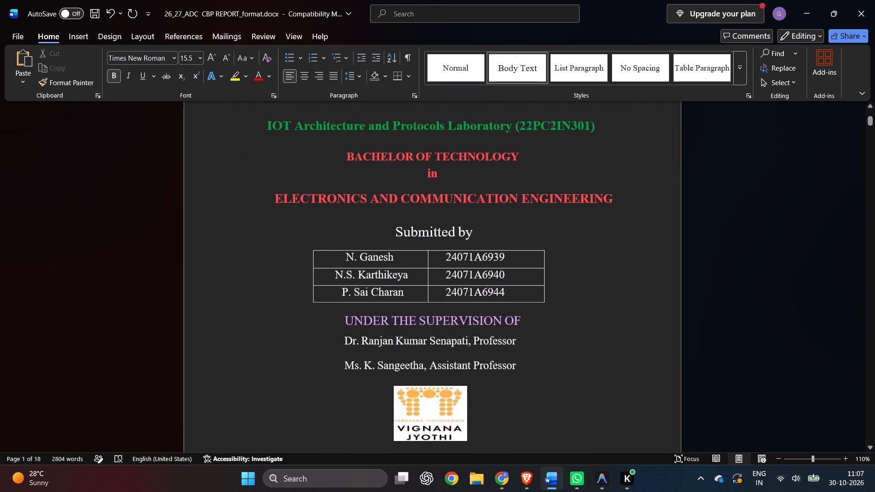
pyautogui.scroll(-1, 538, 228)
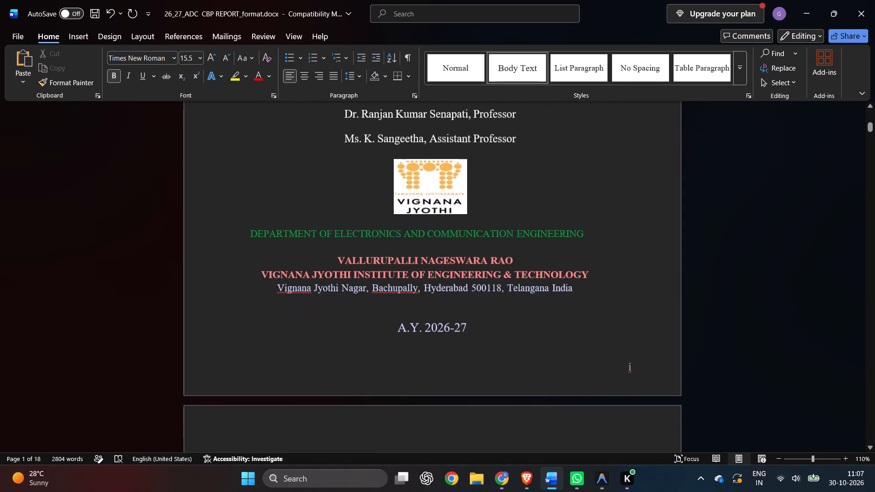
pyautogui.scroll(-4, 538, 228)
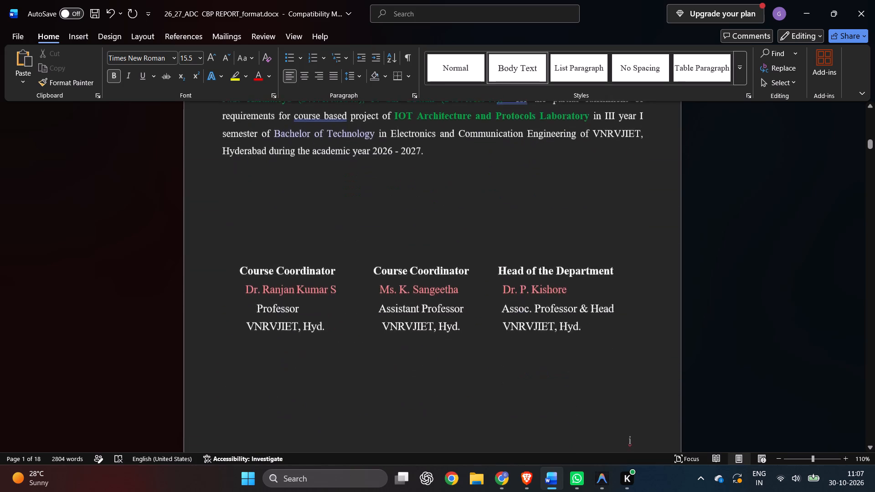
pyautogui.scroll(1, 538, 228)
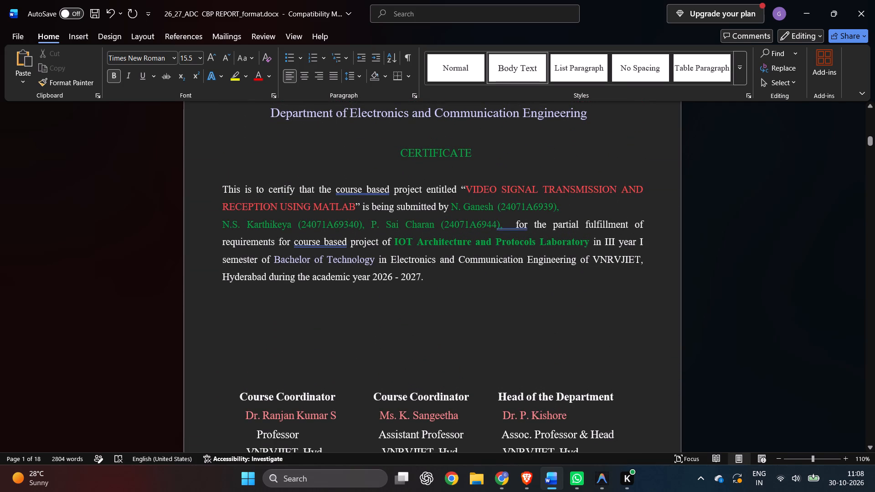
pyautogui.click(467, 189)
pyautogui.click(496, 190)
pyautogui.hotkey('ctrl', 'v')
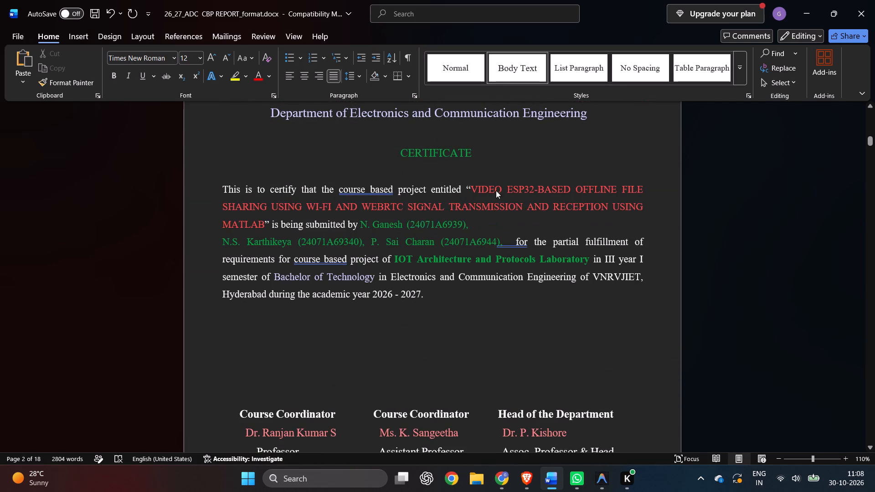
# Delete the leftover old title words "VIDEO" and "SIGNAL TRANSMISSION AND RECEPTION USING MATLAB" around the new certificate title.
pyautogui.click(507, 187)
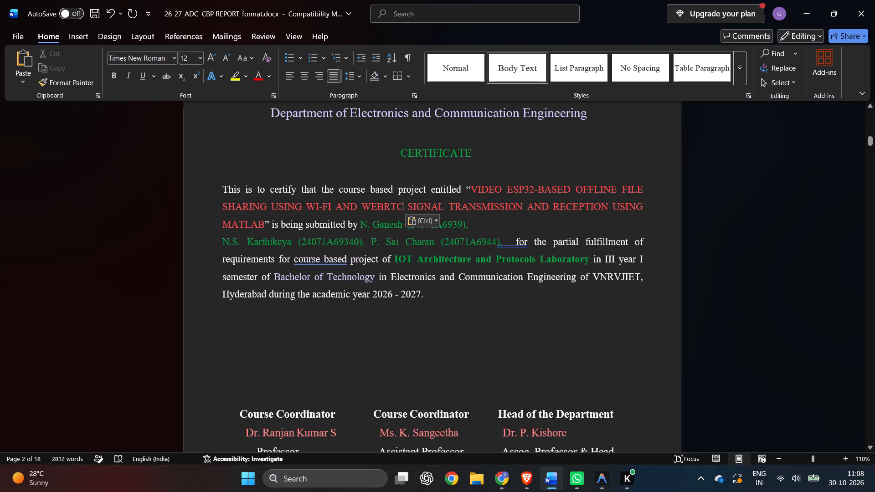
pyautogui.hotkey('ctrl', 'BackSpace')
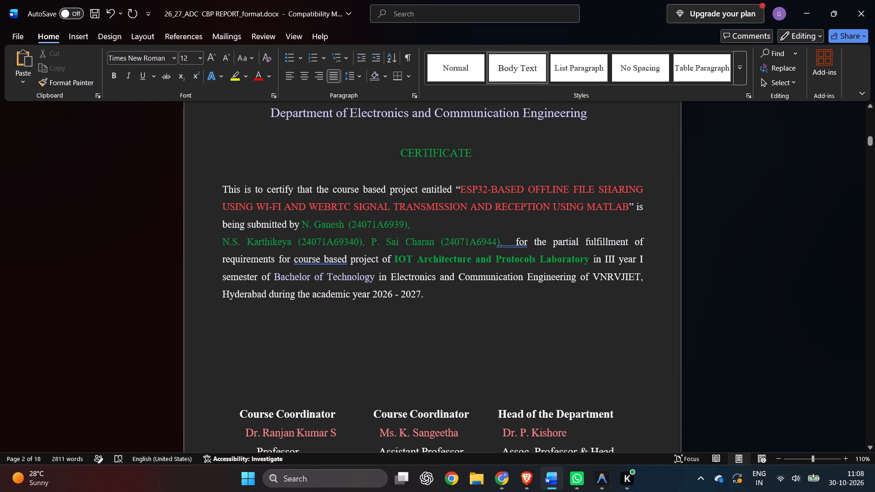
pyautogui.click(628, 209)
pyautogui.hotkey('ctrl', 'BackSpace')
pyautogui.hotkey('ctrl', 'BackSpace')
pyautogui.hotkey('ctrl', 'BackSpace')
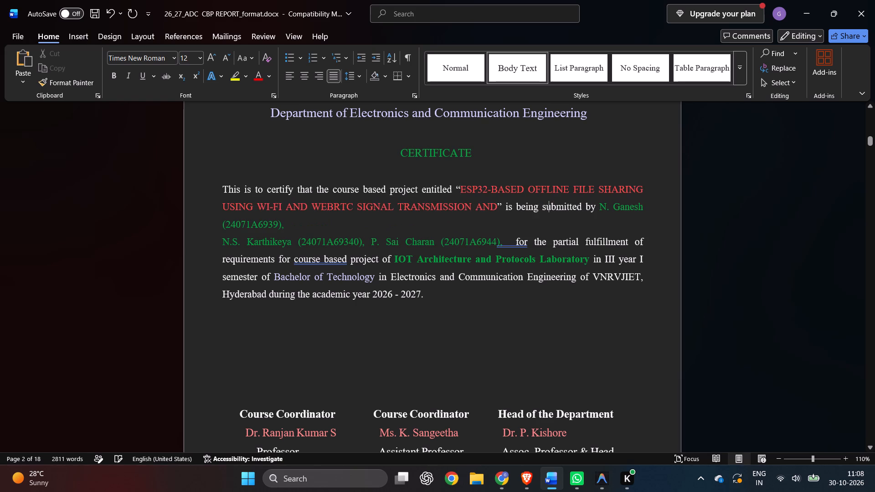
pyautogui.hotkey('ctrl', 'BackSpace')
pyautogui.hotkey('ctrl', 'BackSpace')
pyautogui.hotkey('ctrl', 'BackSpace')
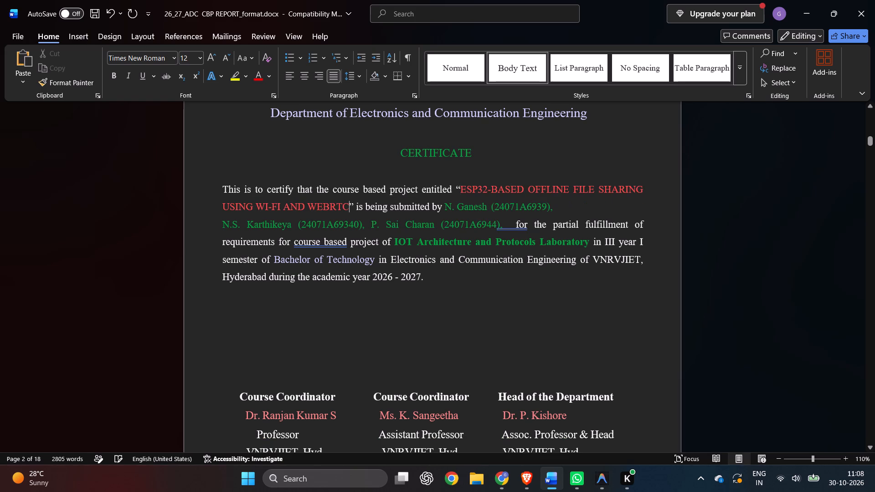
pyautogui.press('space')
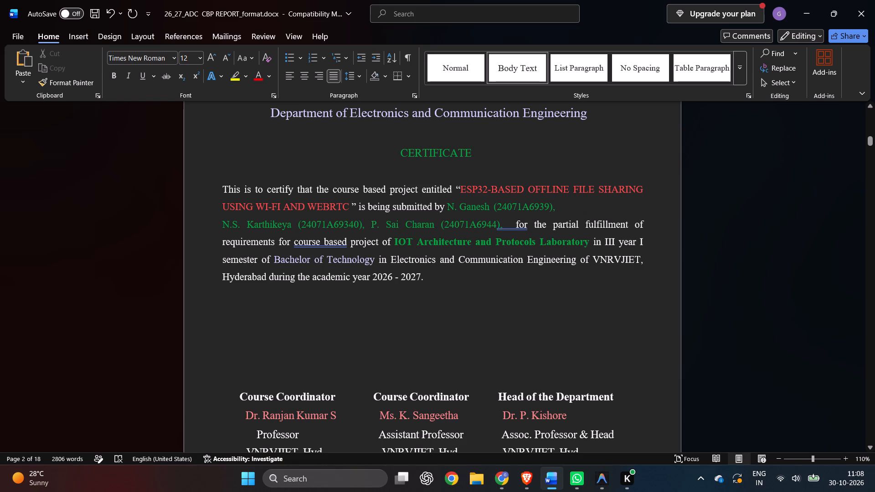
# Join the certificate's broken list of student names by removing the line break after the first student and adding a space.
pyautogui.click(293, 223)
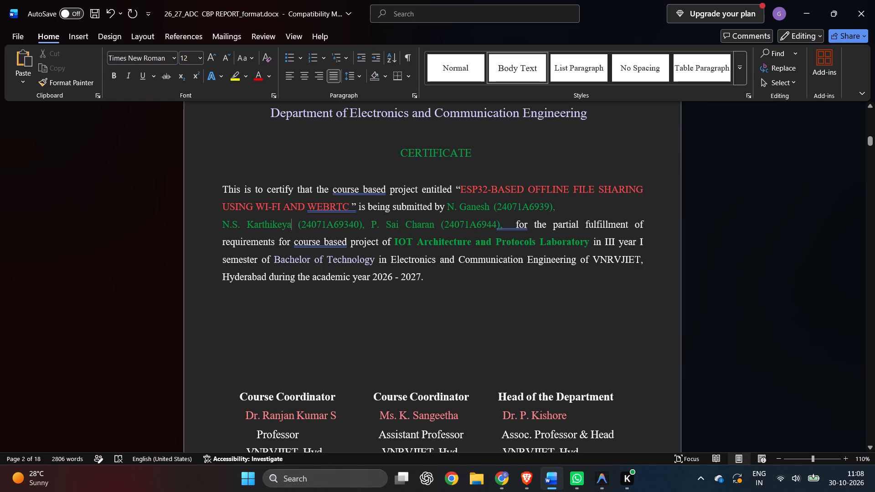
pyautogui.click(559, 205)
pyautogui.press('Delete')
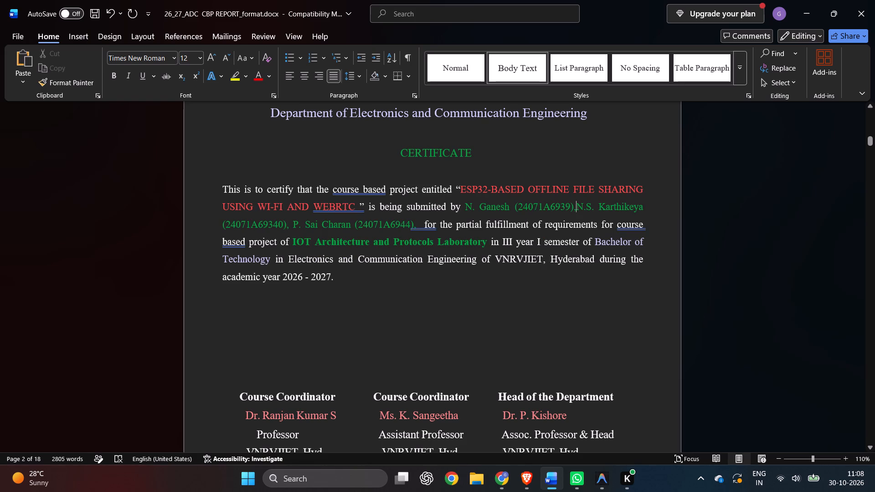
pyautogui.press('space')
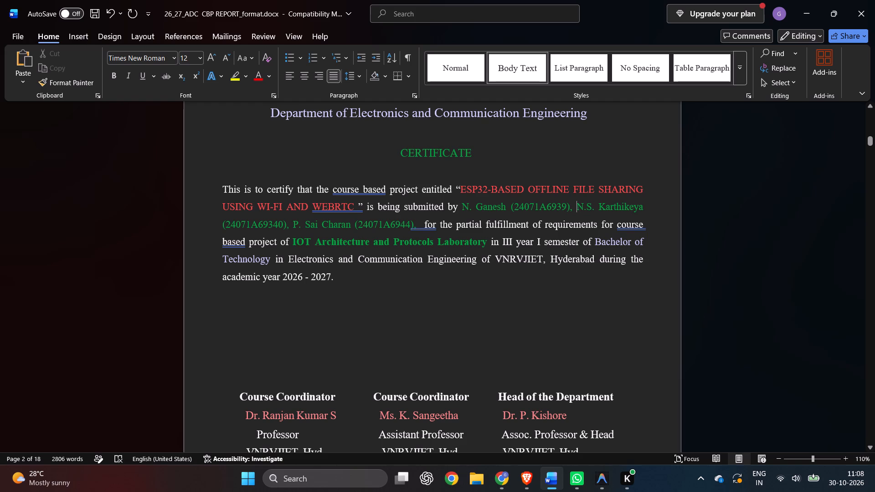
# Review the rest of the certificate, the declaration page and the contents table.
pyautogui.scroll(-2, 635, 413)
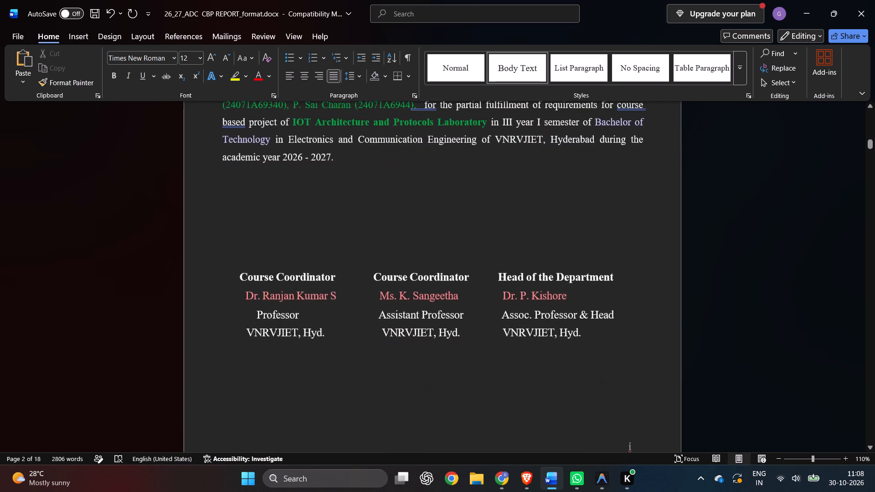
pyautogui.scroll(-2, 635, 413)
pyautogui.scroll(1, 635, 413)
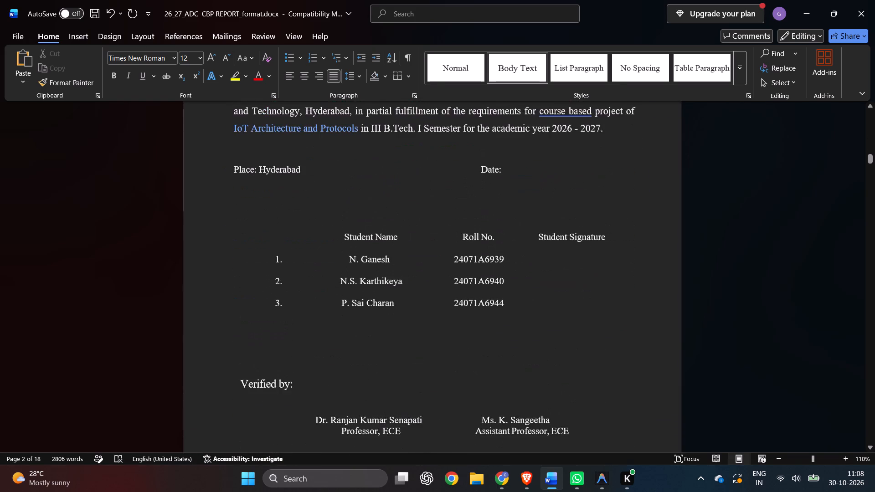
pyautogui.scroll(2, 635, 413)
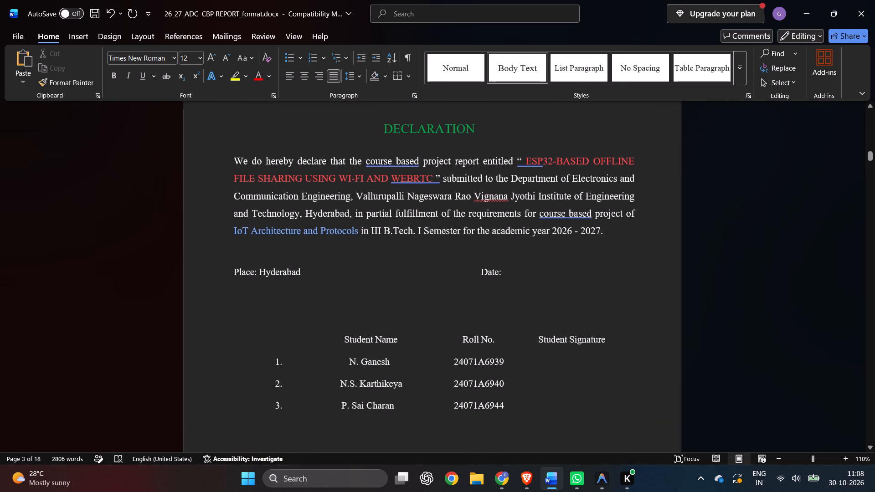
pyautogui.scroll(-2, 466, 233)
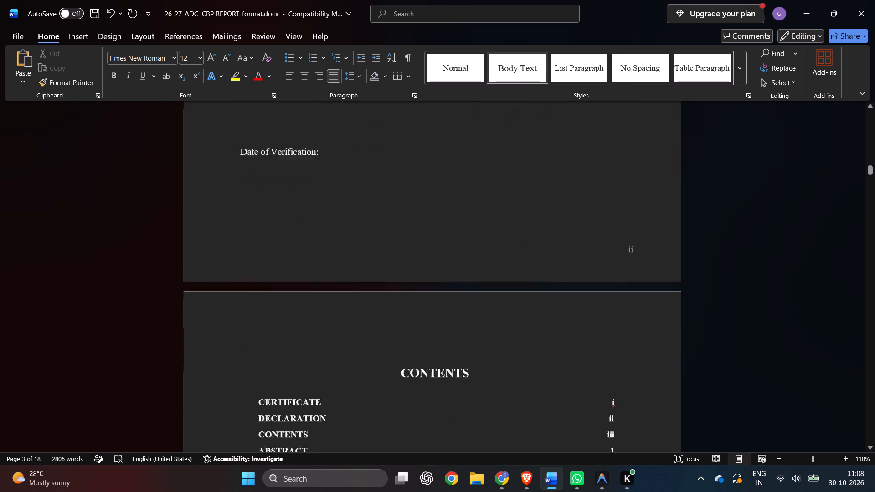
pyautogui.scroll(-3, 466, 233)
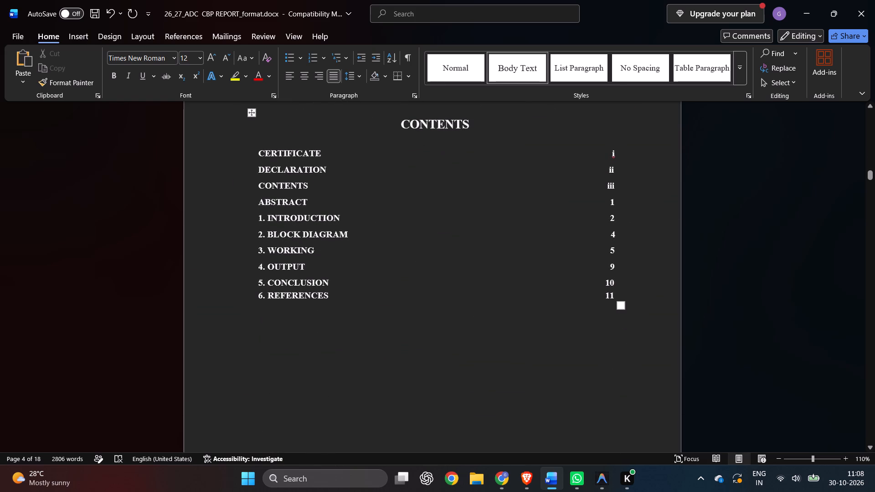
# Check the References section's page number and set its entry in the contents table to 14.
pyautogui.scroll(-1, 565, 269)
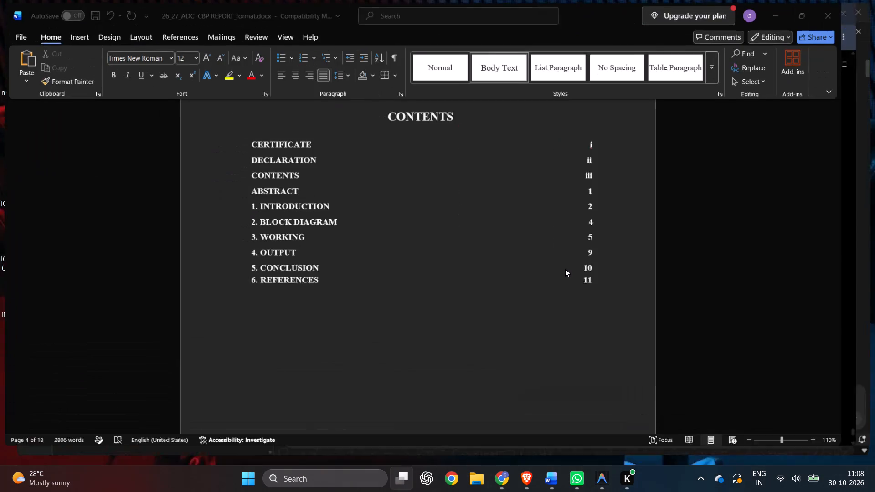
pyautogui.scroll(-8, 433, 269)
pyautogui.scroll(2, 433, 269)
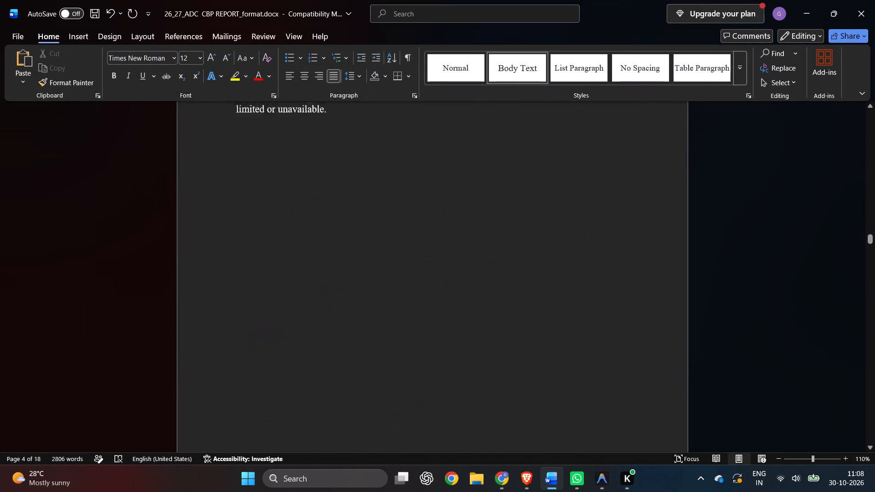
pyautogui.scroll(2, 433, 269)
pyautogui.scroll(-13, 433, 269)
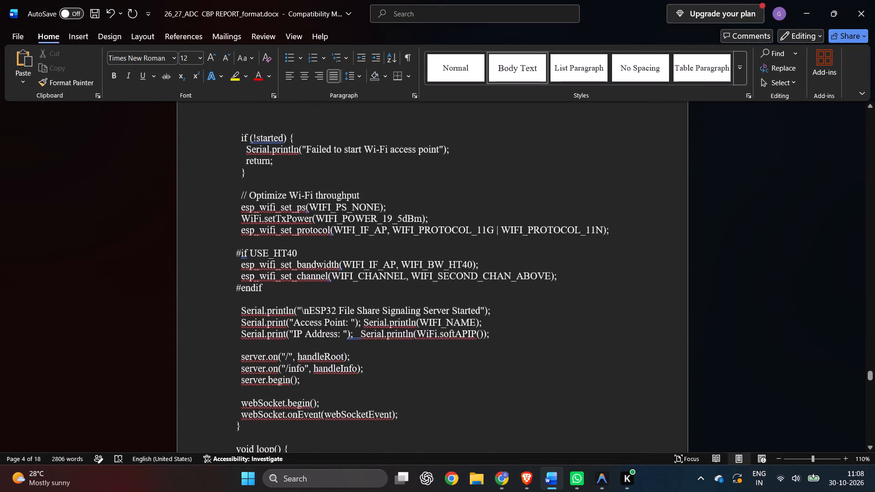
pyautogui.scroll(-8, 433, 269)
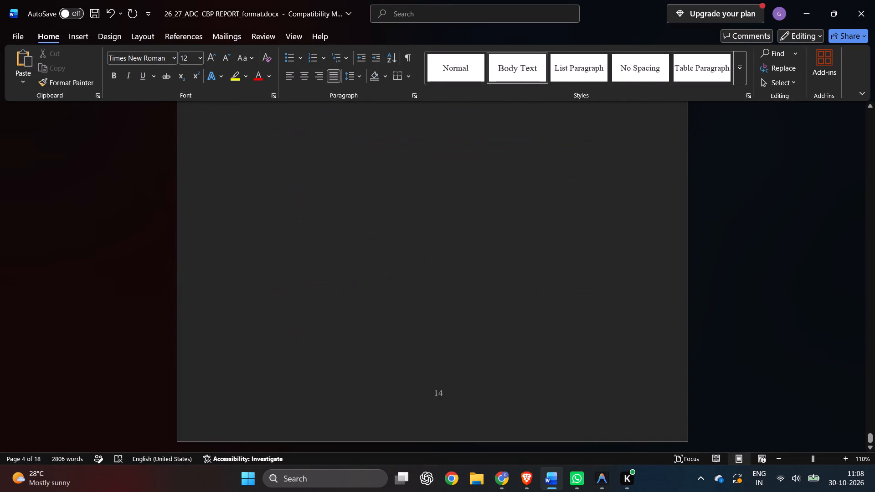
pyautogui.scroll(-1, 433, 269)
pyautogui.scroll(18, 433, 269)
pyautogui.scroll(-2, 433, 269)
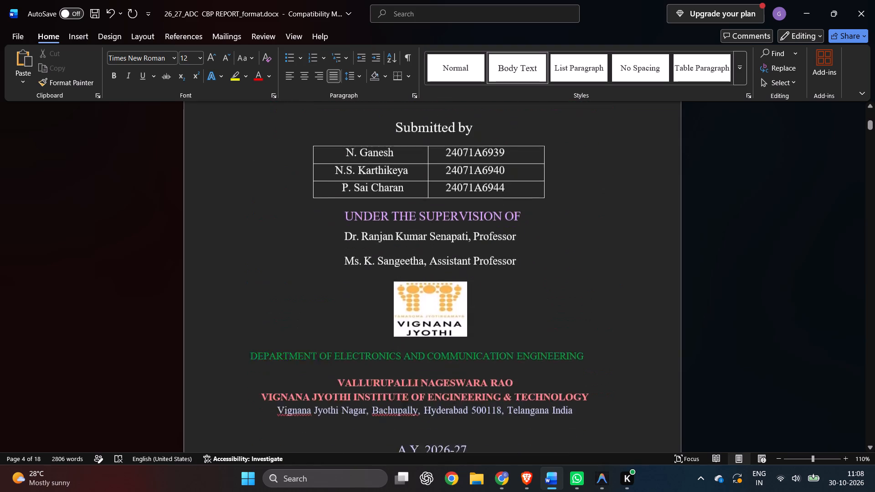
pyautogui.scroll(-6, 433, 269)
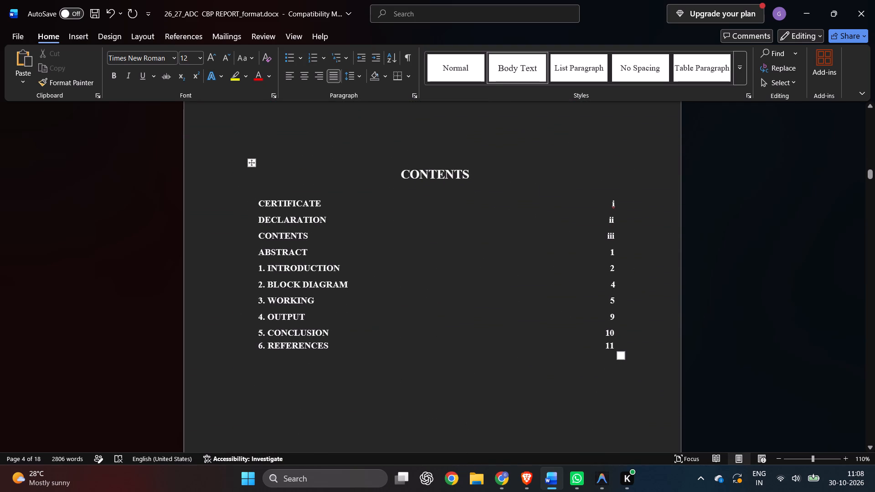
pyautogui.click(615, 346)
pyautogui.click(610, 346)
pyautogui.press('Right')
pyautogui.press('BackSpace')
pyautogui.press('4')
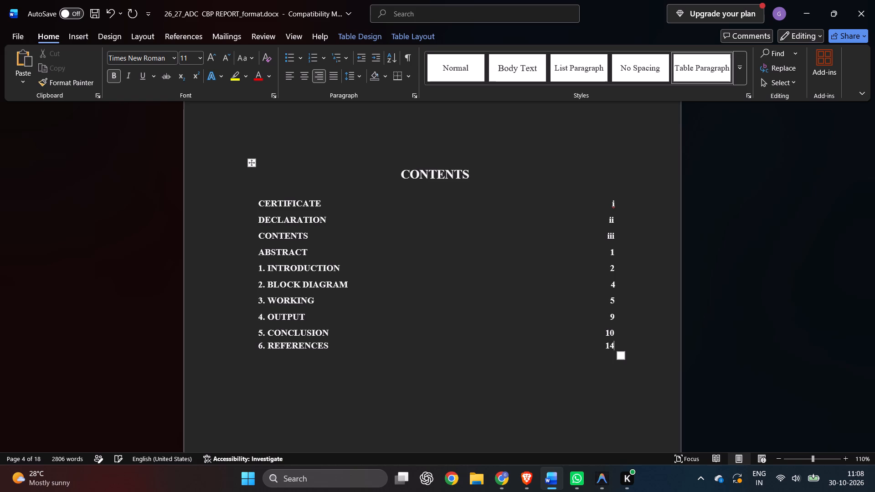
# Check the Conclusion section's page number and set its entry in the contents table to 13.
pyautogui.scroll(-20, 662, 340)
pyautogui.scroll(-9, 662, 340)
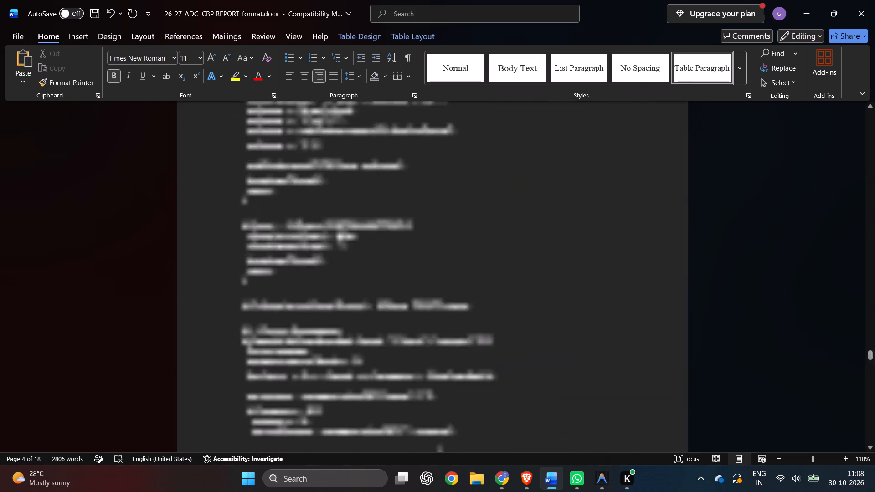
pyautogui.scroll(4, 662, 340)
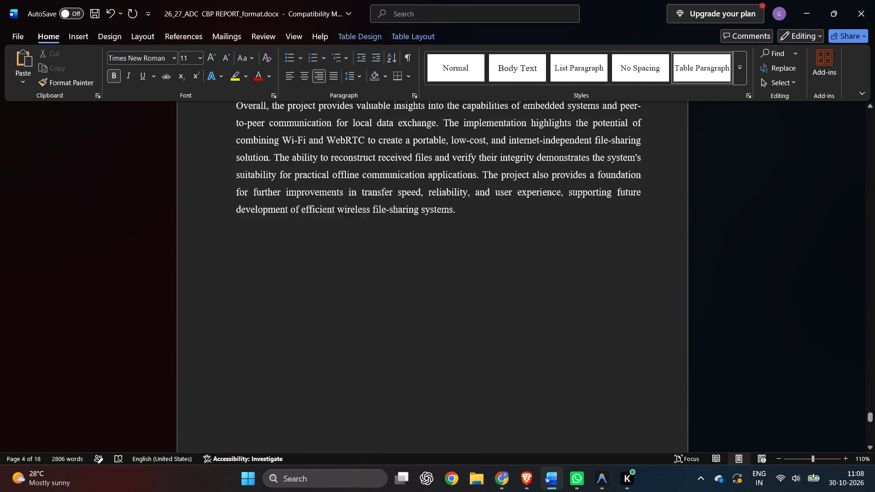
pyautogui.scroll(4, 662, 340)
pyautogui.scroll(-1, 662, 340)
pyautogui.scroll(1, 662, 340)
pyautogui.scroll(-2, 662, 340)
pyautogui.scroll(14, 662, 340)
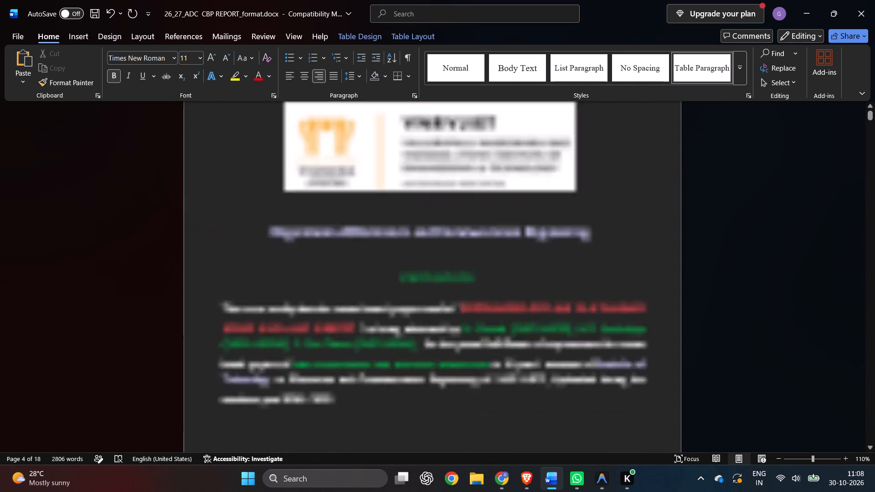
pyautogui.scroll(7, 662, 340)
pyautogui.scroll(-5, 662, 340)
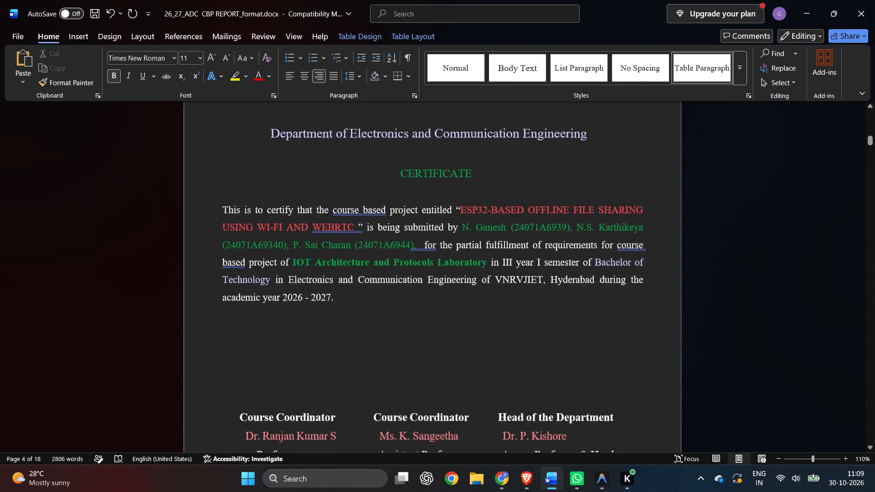
pyautogui.scroll(-3, 662, 340)
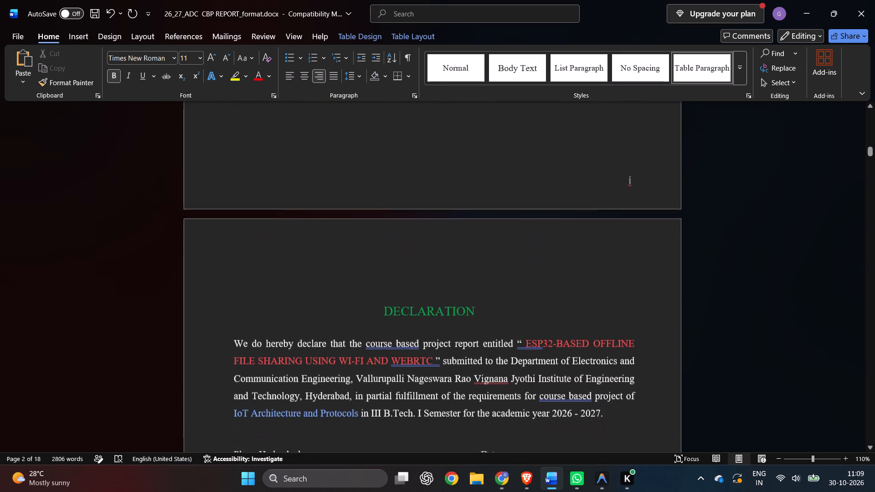
pyautogui.scroll(-4, 639, 340)
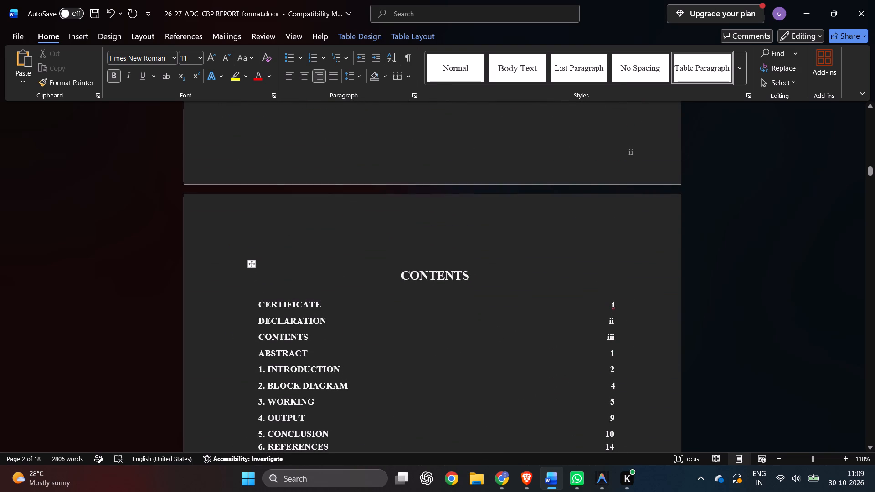
pyautogui.click(610, 435)
pyautogui.press('Right')
pyautogui.press('BackSpace')
pyautogui.press('3')
# Examine the page numbers of the references, conclusion and output sections, and return through the report's front pages.
pyautogui.scroll(-20, 509, 392)
pyautogui.scroll(-20, 509, 392)
pyautogui.scroll(-4, 509, 392)
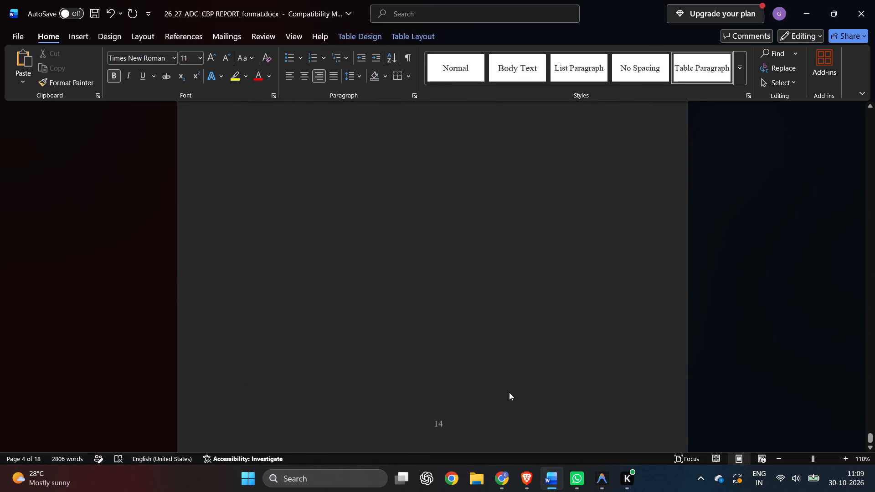
pyautogui.scroll(1, 509, 392)
pyautogui.scroll(-6, 509, 392)
pyautogui.scroll(3, 509, 392)
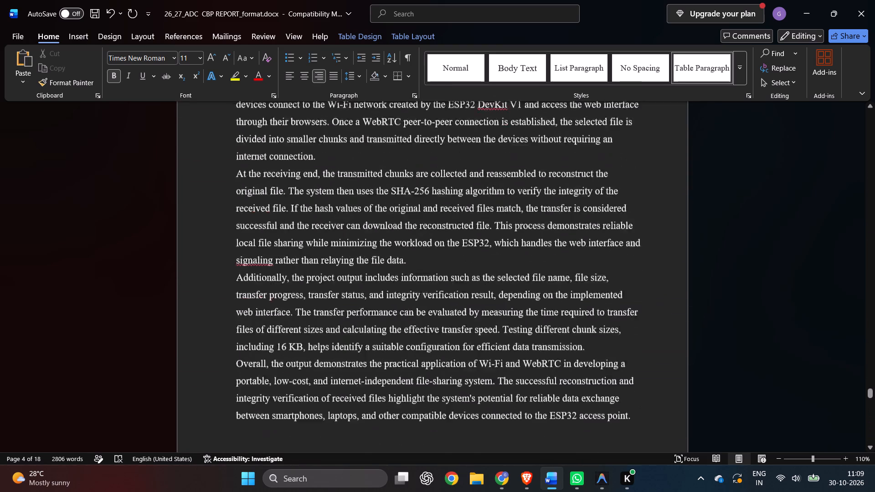
pyautogui.scroll(2, 509, 392)
pyautogui.scroll(-1, 509, 392)
pyautogui.scroll(1, 509, 392)
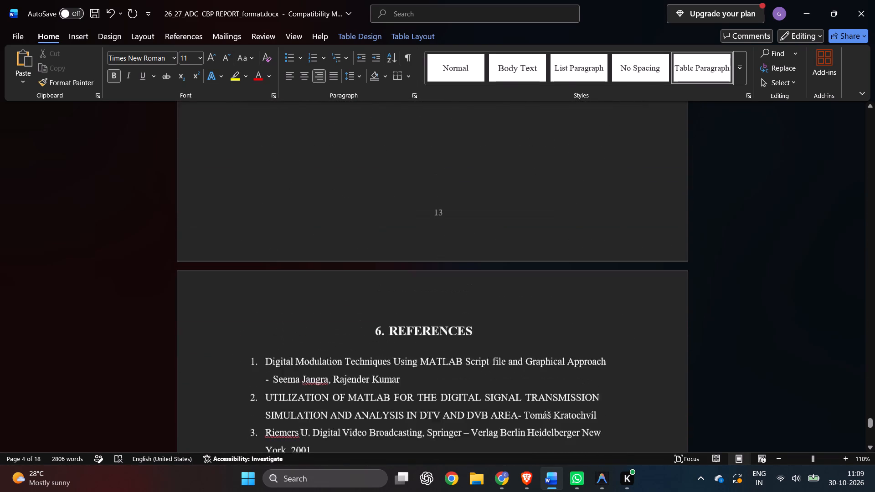
pyautogui.scroll(3, 509, 392)
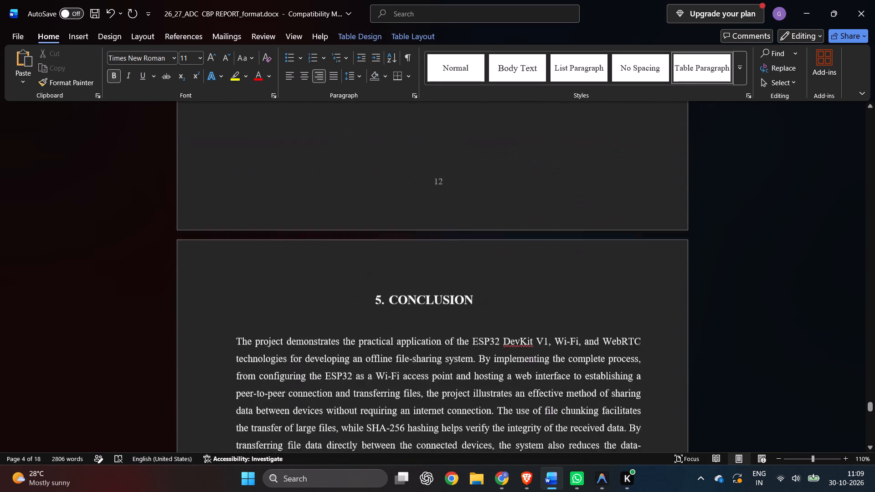
pyautogui.scroll(2, 509, 392)
pyautogui.scroll(-1, 509, 392)
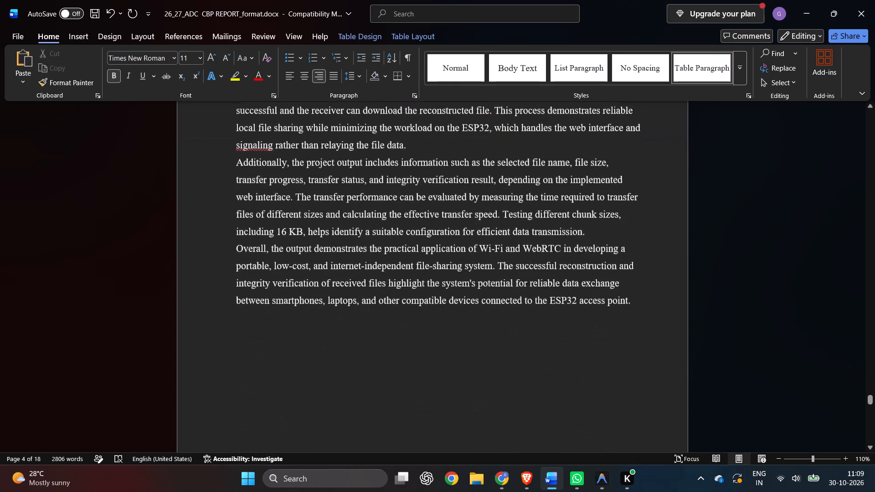
pyautogui.scroll(10, 509, 392)
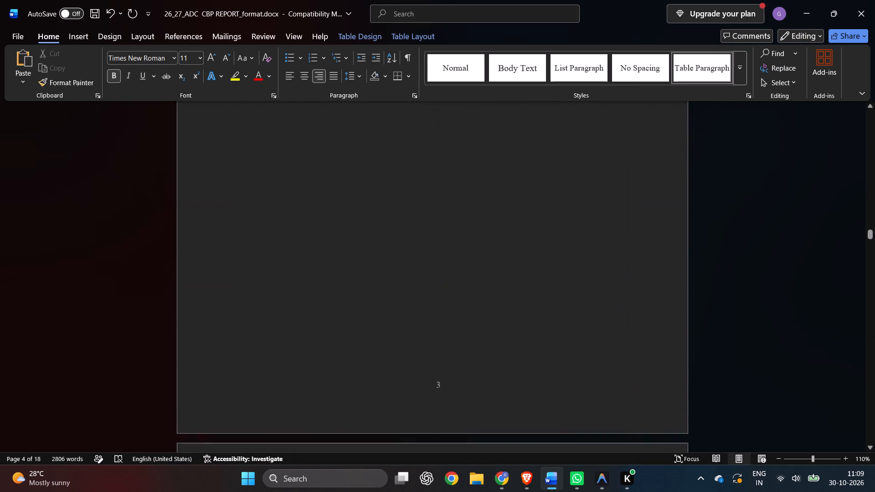
pyautogui.scroll(10, 509, 392)
pyautogui.scroll(-4, 509, 392)
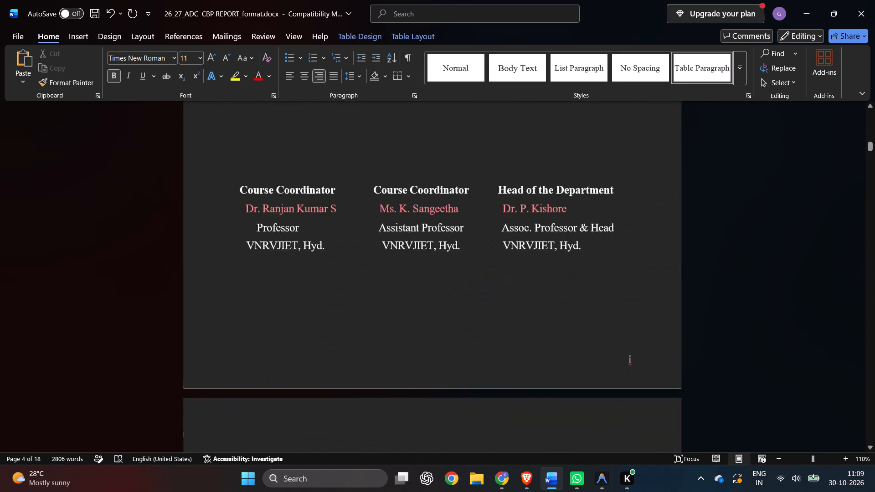
pyautogui.scroll(-5, 509, 392)
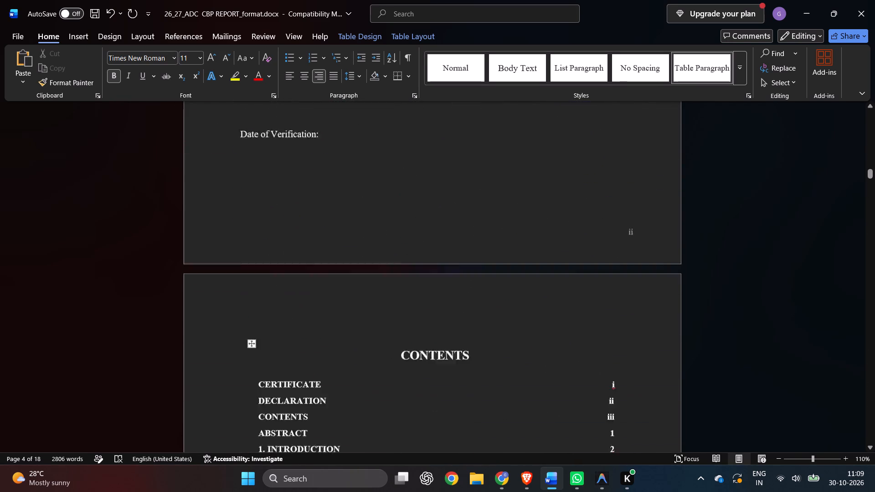
# Set the page number of the Output entry in the contents table to 12.
pyautogui.scroll(-1, 509, 392)
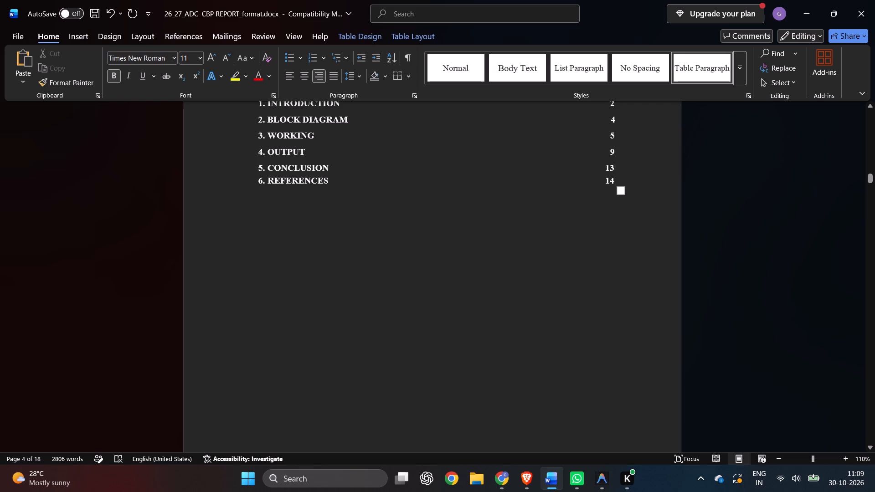
pyautogui.click(614, 151)
pyautogui.press('BackSpace')
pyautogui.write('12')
# Switch to Google Chrome and look further down the open page.
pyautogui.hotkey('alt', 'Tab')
pyautogui.scroll(-1, 656, 267)
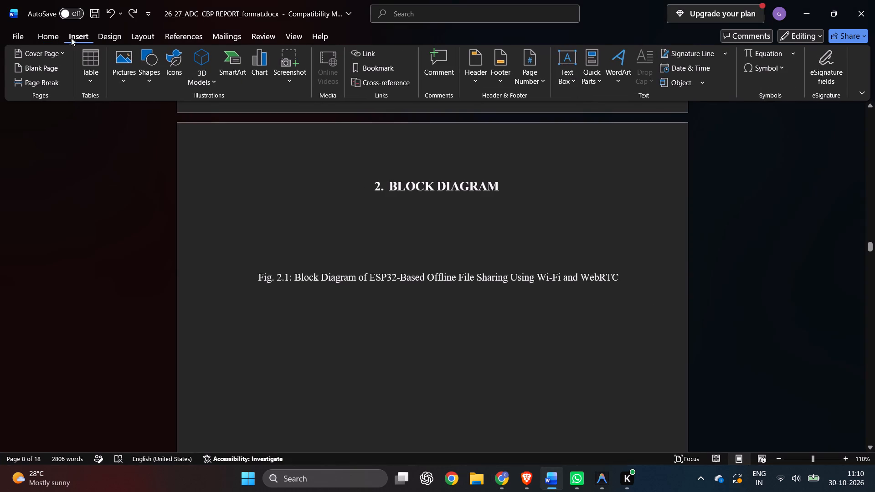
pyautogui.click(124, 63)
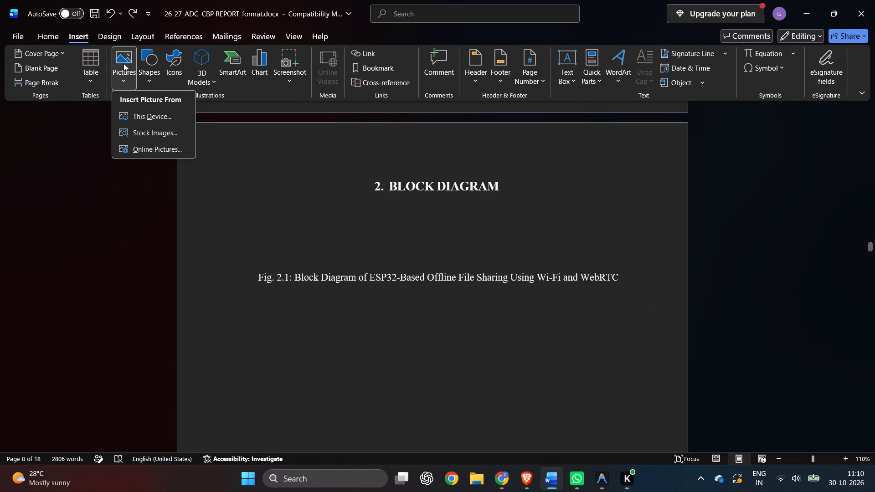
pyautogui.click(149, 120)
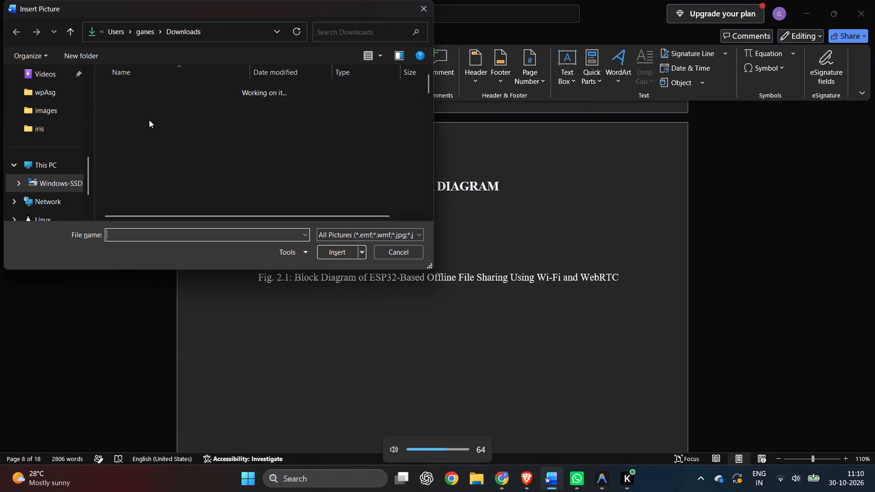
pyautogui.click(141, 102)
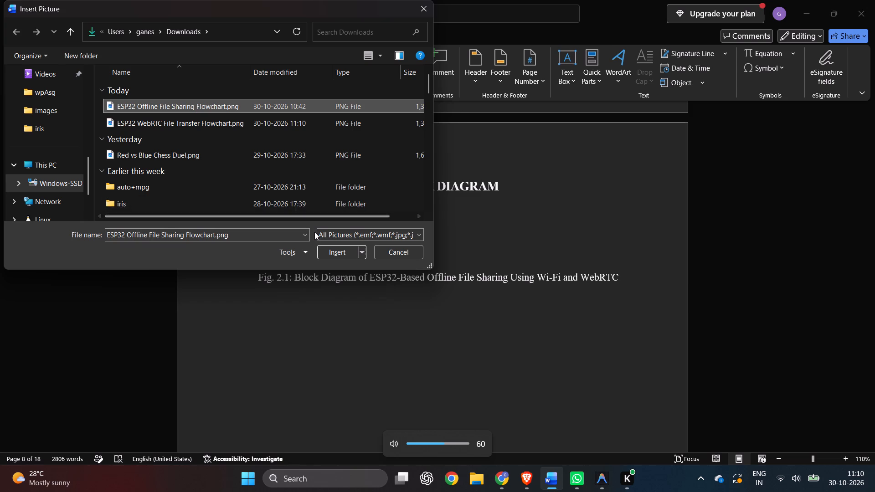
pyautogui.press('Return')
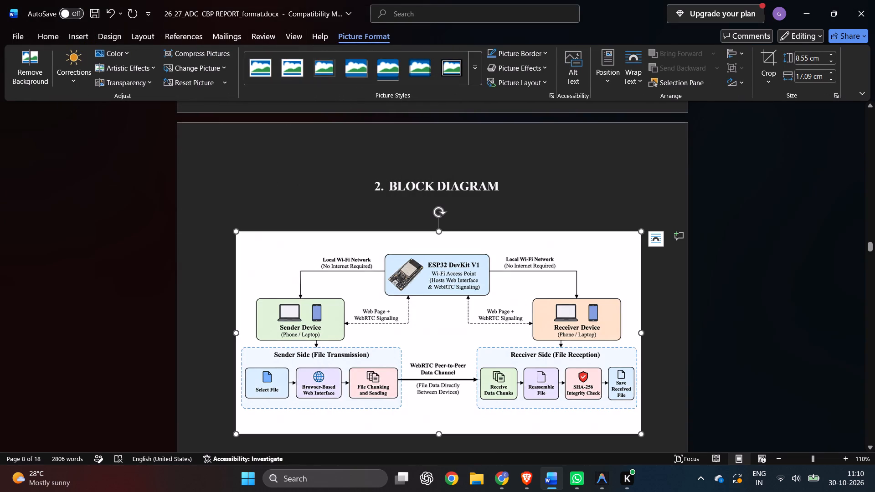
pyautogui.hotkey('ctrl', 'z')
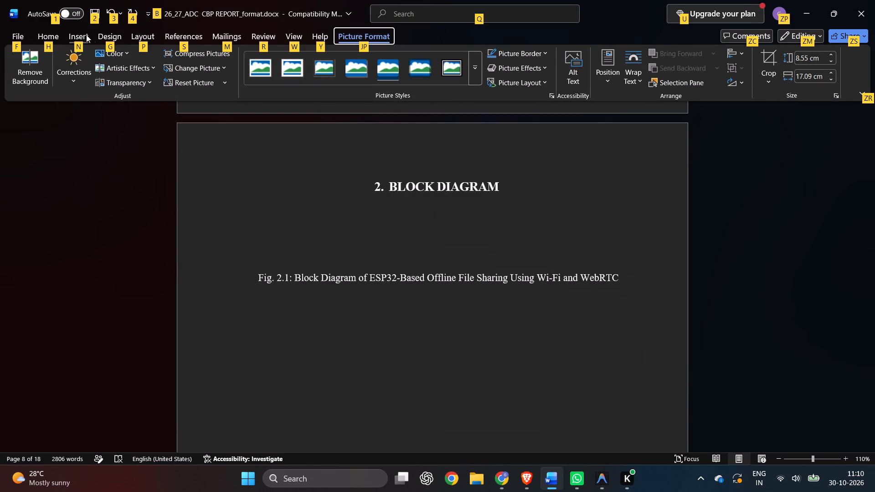
# Insert the downloaded ESP32 WebRTC File Transfer Flowchart.png above the Fig. 2.1 caption in the Block Diagram section.
pyautogui.click(76, 31)
pyautogui.click(120, 57)
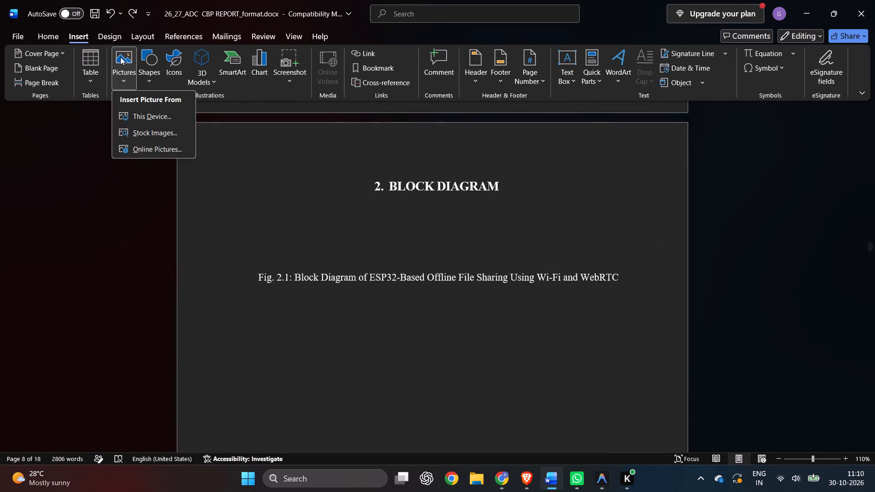
# Insert ESP32 WebRTC File Transfer Flowchart.png from Downloads above the Fig. 2.1 caption in the Block Diagram section.
pyautogui.click(160, 117)
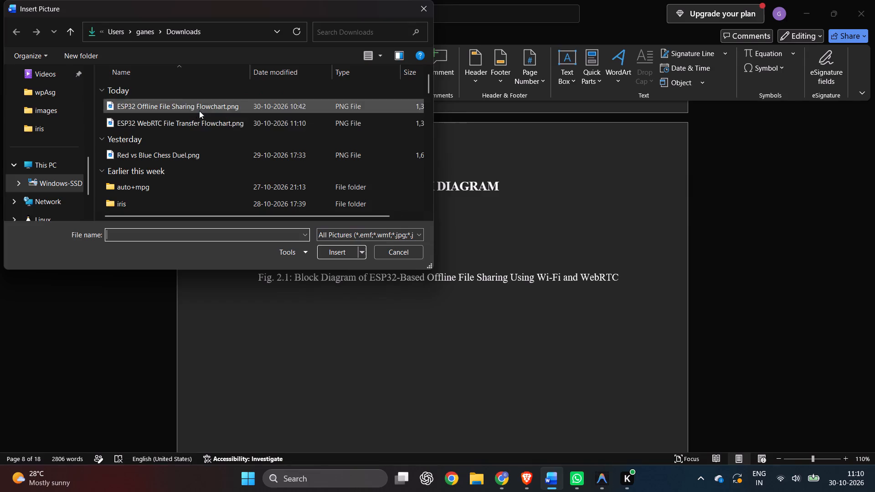
pyautogui.click(202, 117)
pyautogui.press('Return')
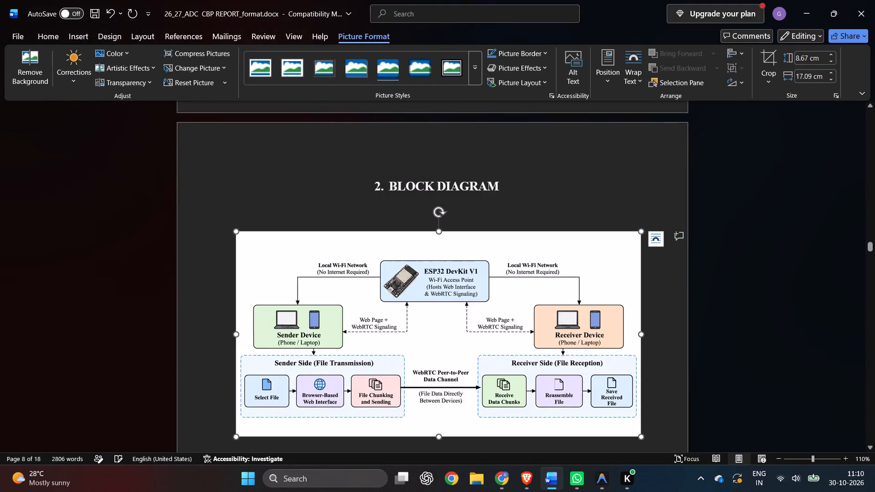
pyautogui.click(725, 302)
# Review the report from the Block Diagram section through the project description and code to the Output section.
pyautogui.scroll(-2, 725, 302)
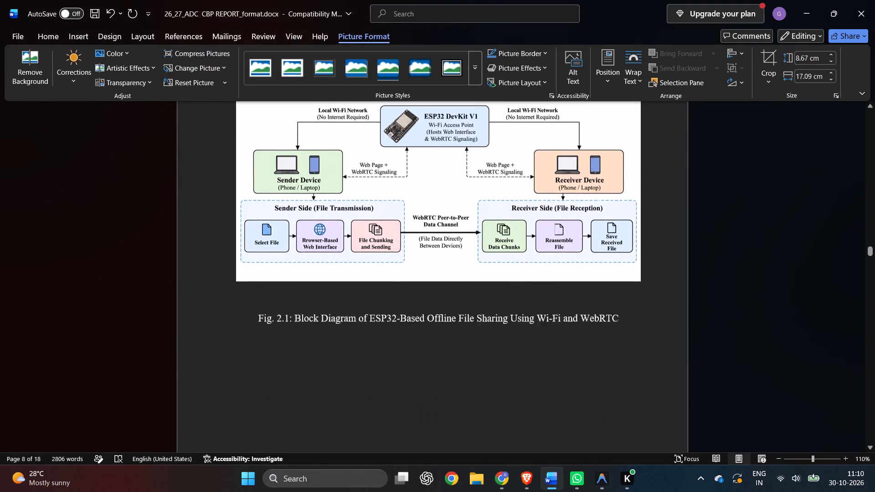
pyautogui.scroll(-5, 725, 302)
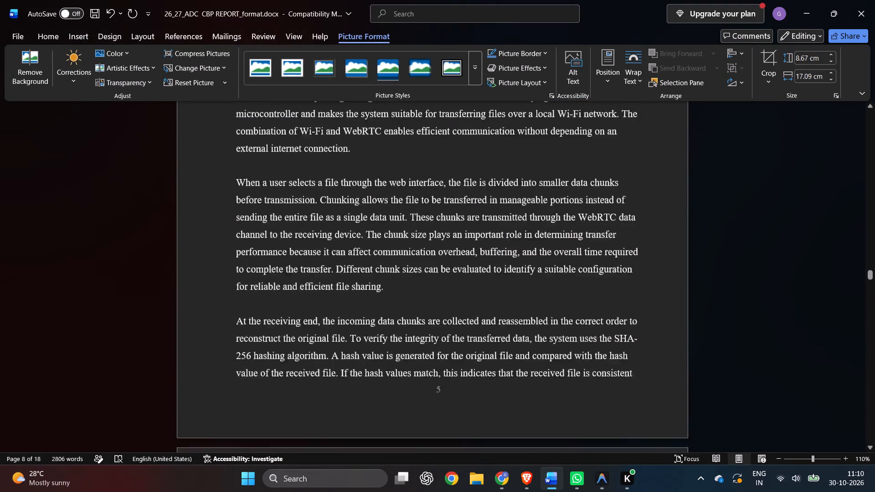
pyautogui.scroll(-5, 725, 302)
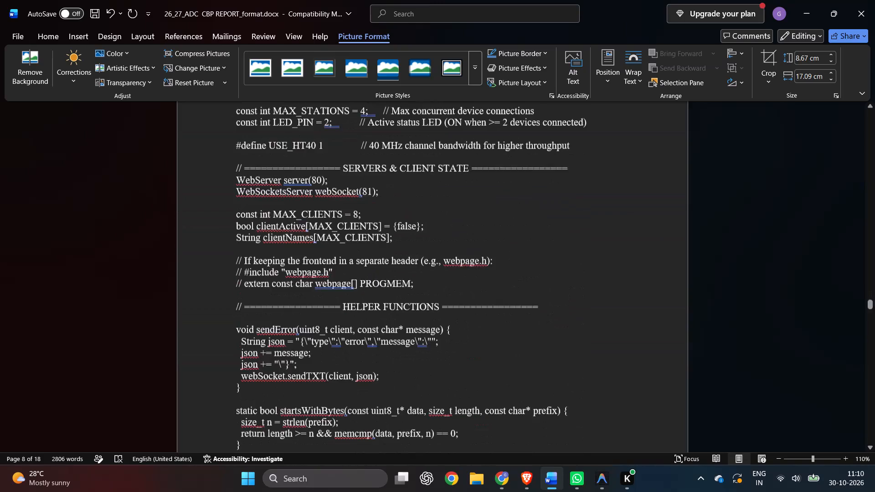
pyautogui.scroll(-5, 725, 302)
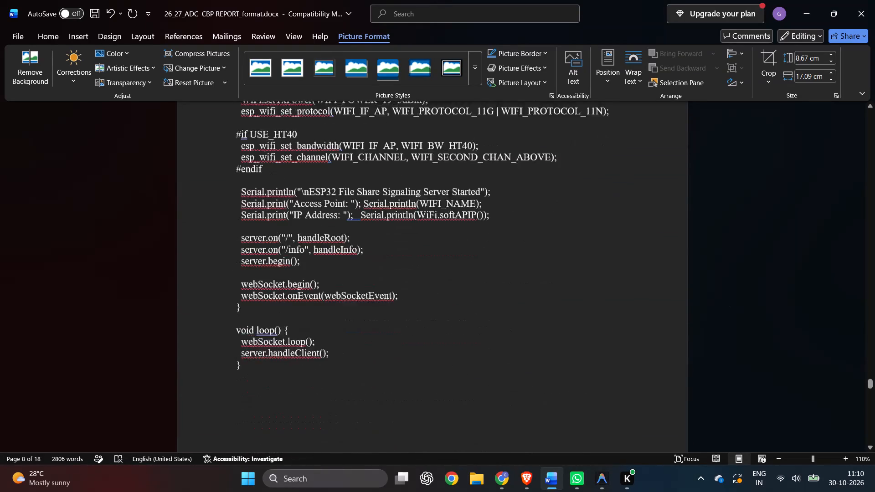
pyautogui.scroll(-2, 725, 302)
pyautogui.scroll(2, 725, 302)
pyautogui.scroll(-1, 725, 302)
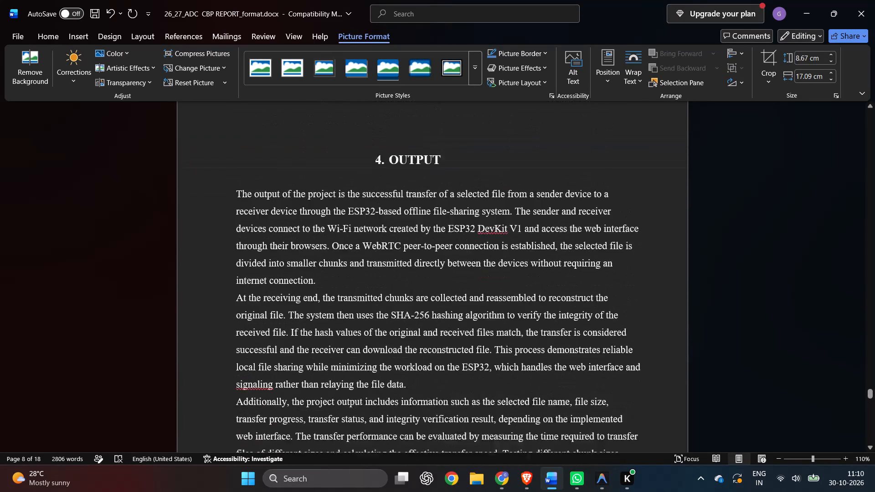
pyautogui.scroll(-1, 725, 302)
# Go back to the front page and check its title, course, team, supervisor and department details.
pyautogui.scroll(9, 725, 302)
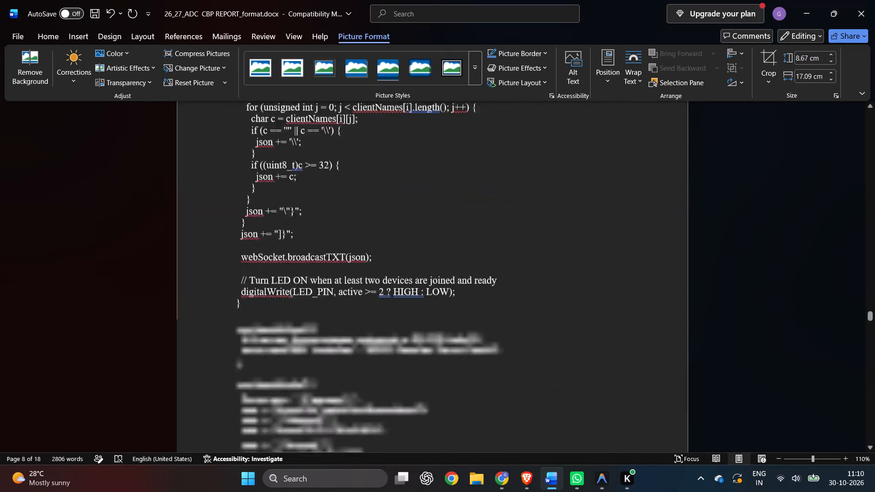
pyautogui.scroll(16, 725, 302)
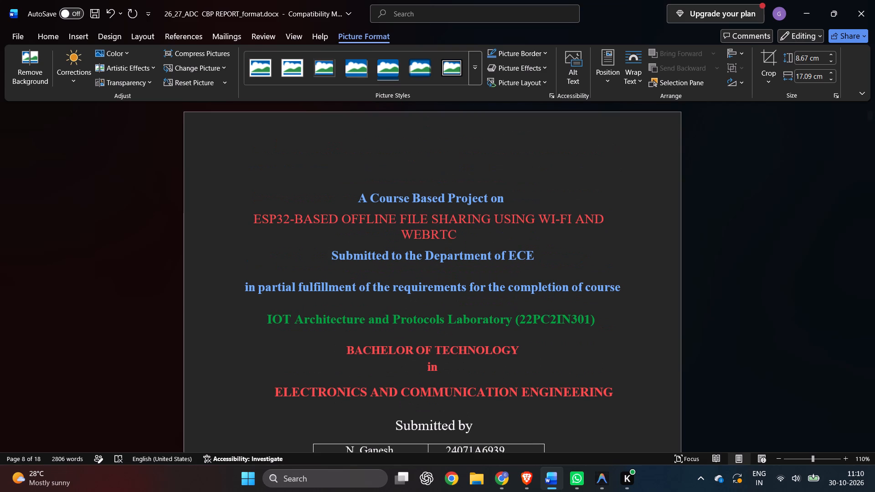
pyautogui.scroll(-1, 725, 302)
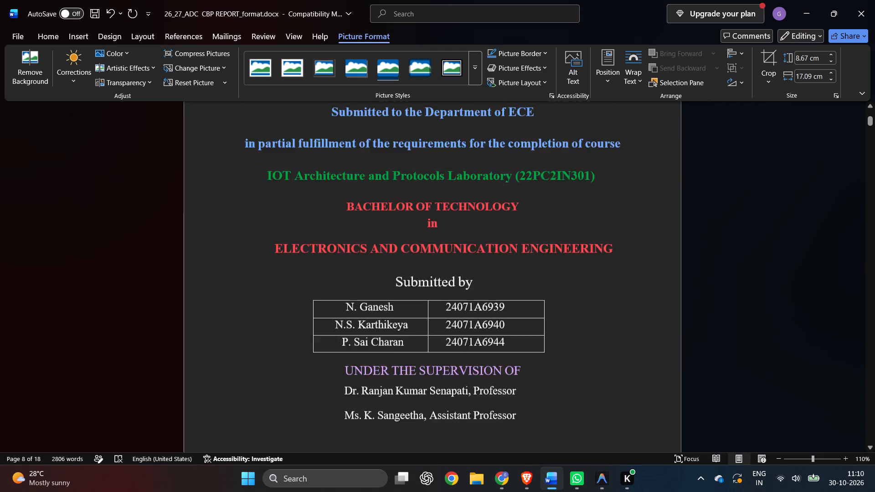
pyautogui.scroll(-3, 725, 302)
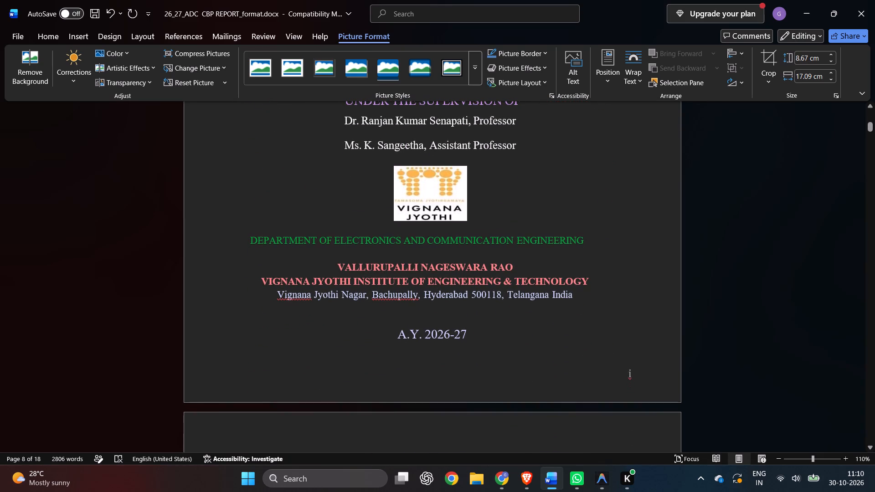
pyautogui.scroll(-1, 725, 302)
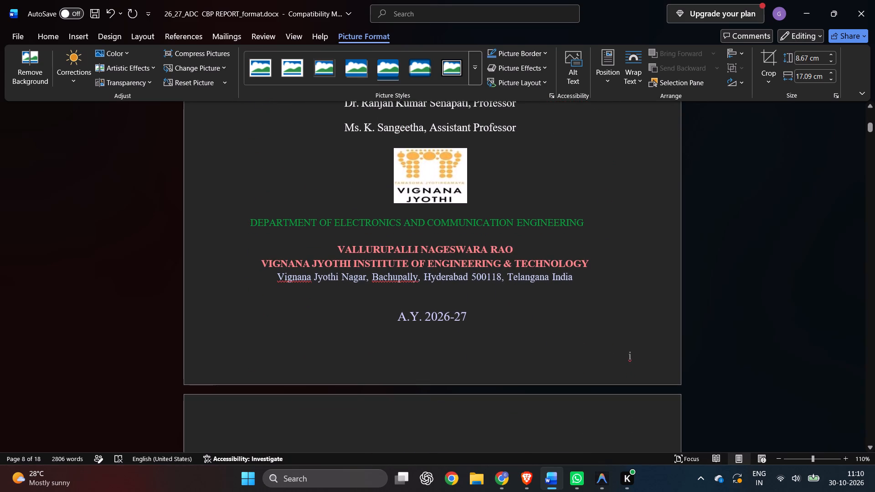
# Centre-align the department line and the institute name and address block below the logo on the title page.
pyautogui.moveTo(591, 225); pyautogui.dragTo(242, 218)
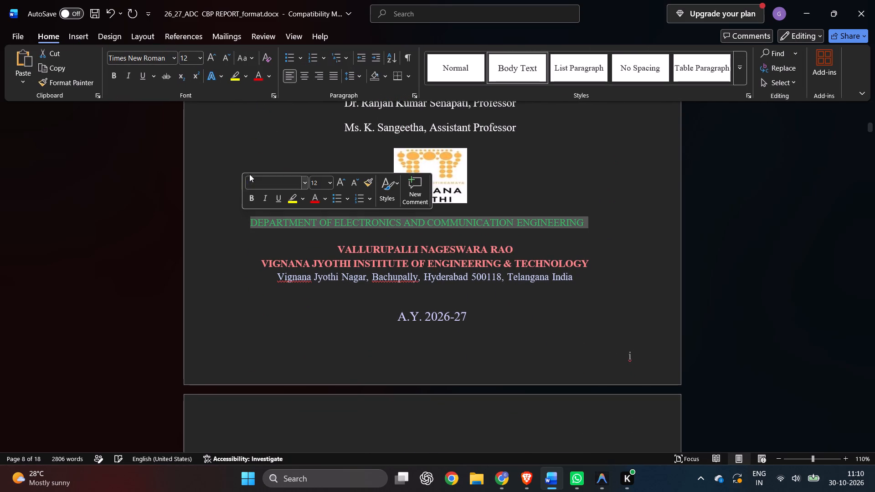
pyautogui.click(304, 74)
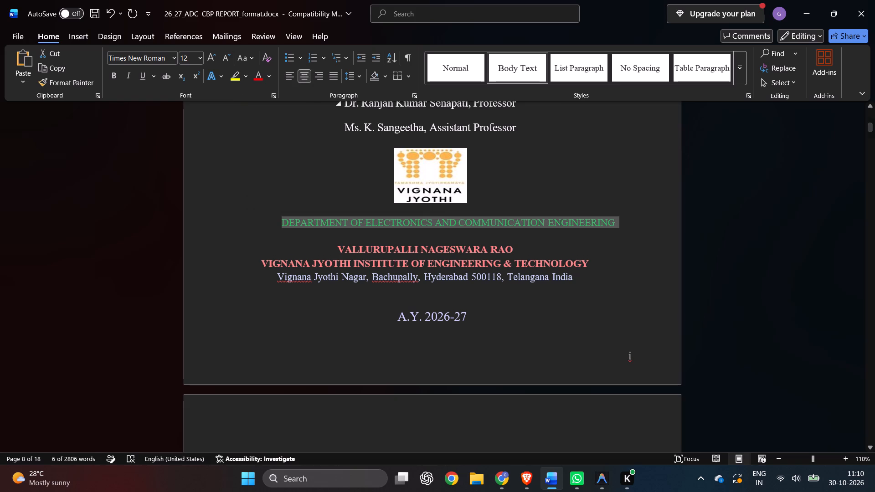
pyautogui.moveTo(590, 287); pyautogui.dragTo(334, 247)
pyautogui.click(305, 71)
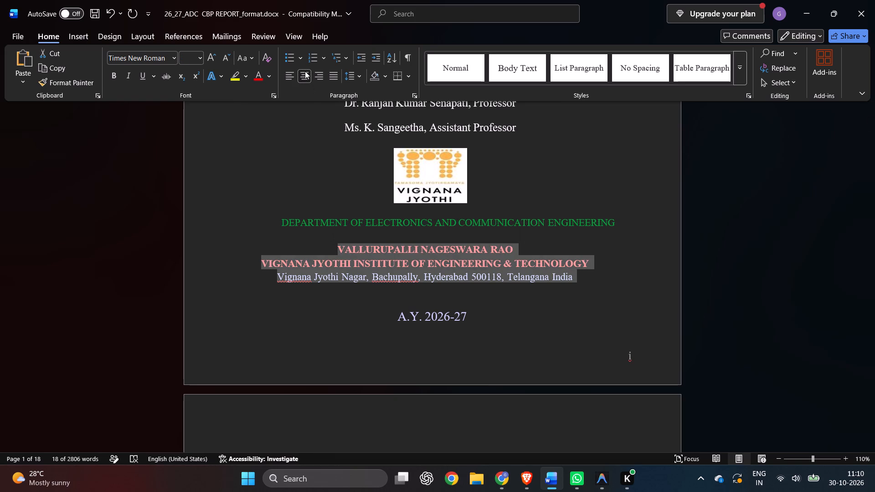
pyautogui.click(305, 71)
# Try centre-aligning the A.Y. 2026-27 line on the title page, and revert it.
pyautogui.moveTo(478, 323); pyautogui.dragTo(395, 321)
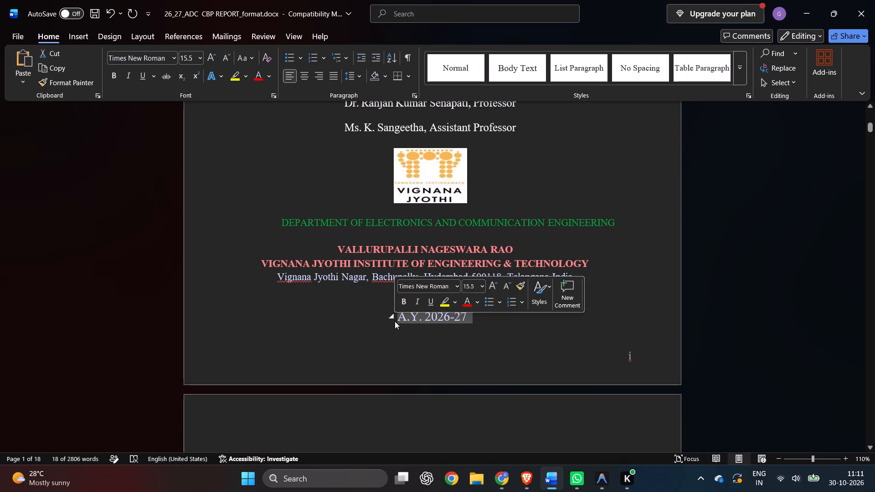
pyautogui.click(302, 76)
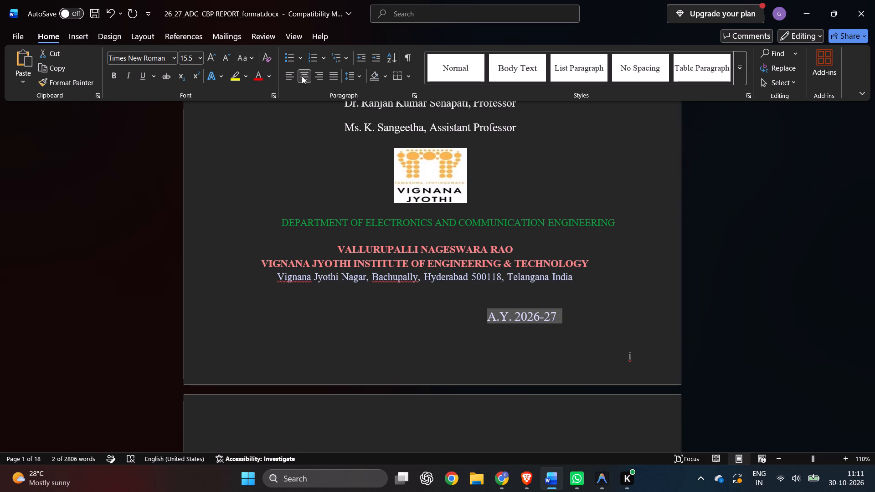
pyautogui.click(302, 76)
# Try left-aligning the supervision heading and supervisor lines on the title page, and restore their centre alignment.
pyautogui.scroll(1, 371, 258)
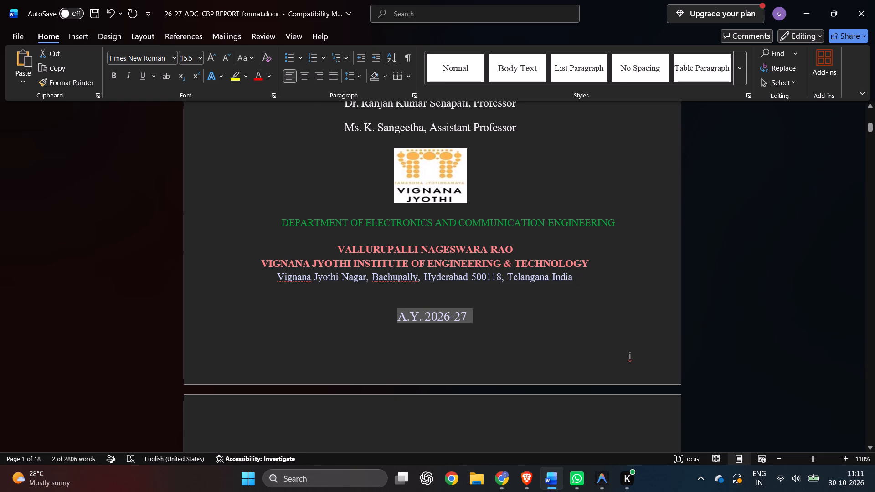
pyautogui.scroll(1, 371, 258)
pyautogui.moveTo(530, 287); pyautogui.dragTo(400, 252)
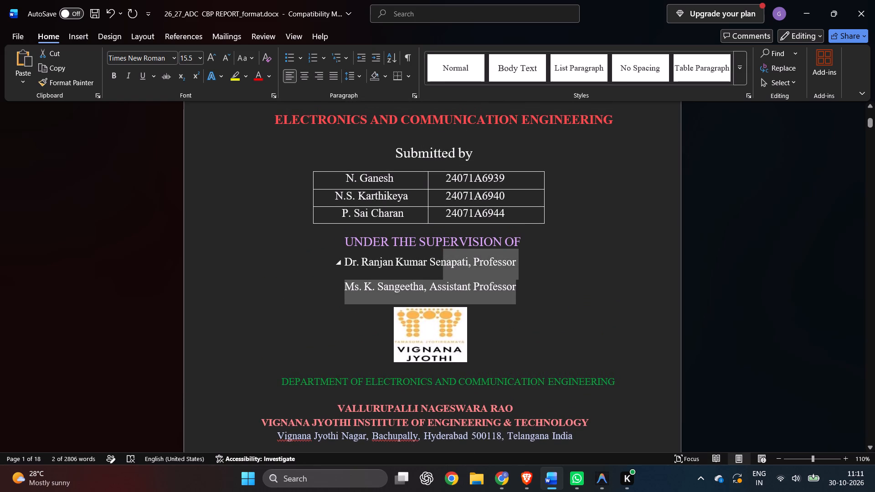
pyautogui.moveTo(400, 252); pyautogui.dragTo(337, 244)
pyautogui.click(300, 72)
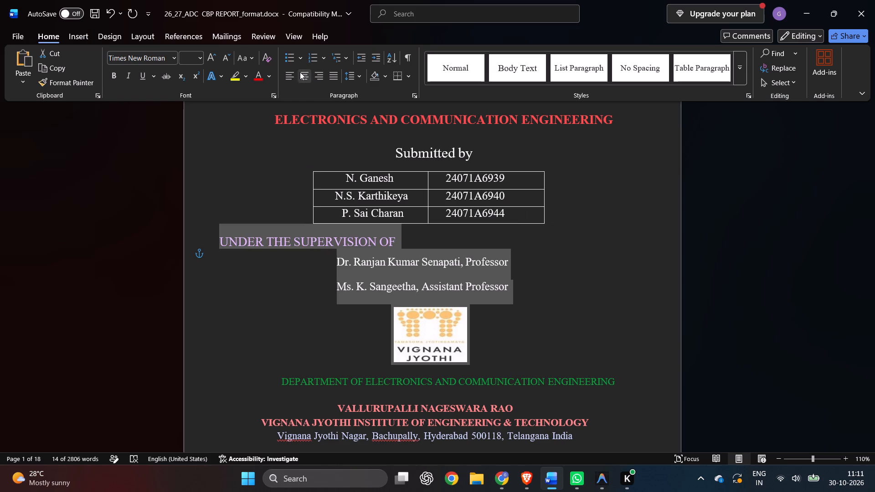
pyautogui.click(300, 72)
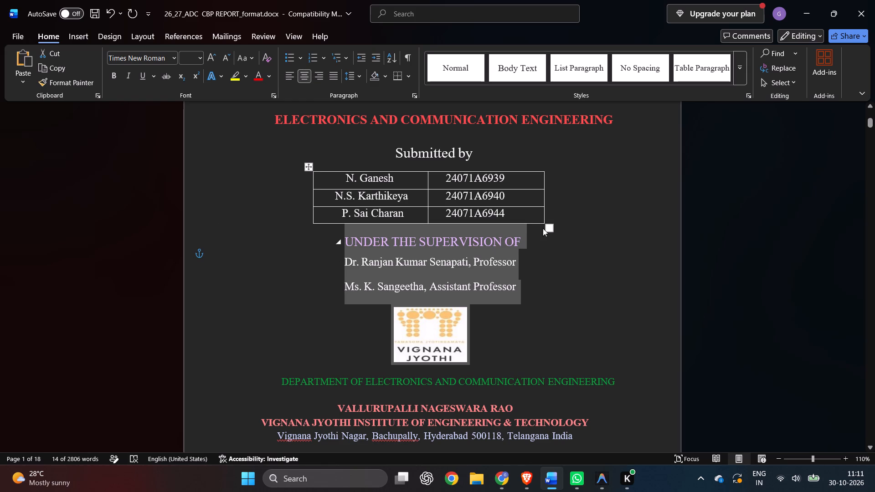
# Centre-align the title page lines from "A Course Based Project on" through "ELECTRONICS AND COMMUNICATION ENGINEERING".
pyautogui.scroll(1, 543, 228)
pyautogui.moveTo(621, 256); pyautogui.dragTo(371, 119)
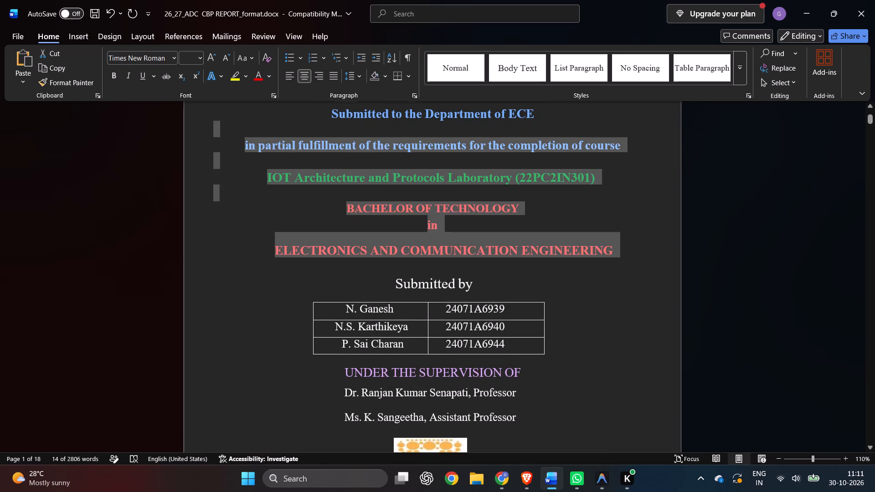
pyautogui.moveTo(371, 119); pyautogui.dragTo(321, 124)
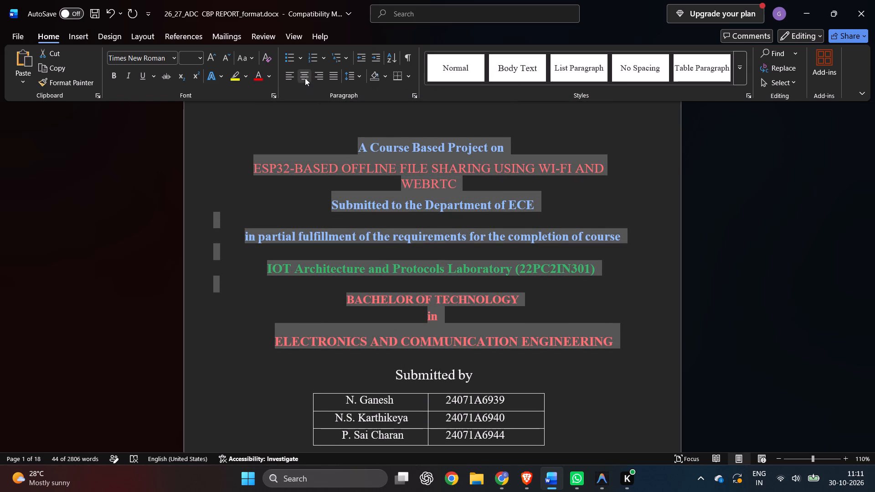
pyautogui.click(305, 78)
pyautogui.click(603, 308)
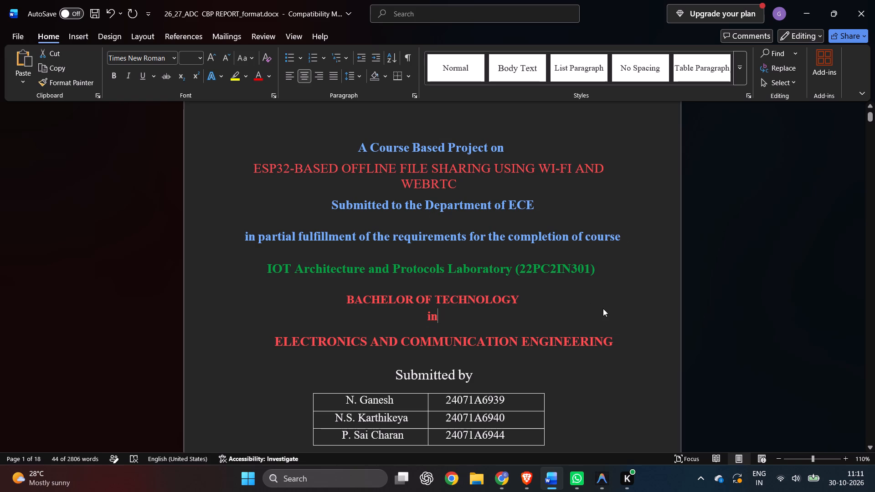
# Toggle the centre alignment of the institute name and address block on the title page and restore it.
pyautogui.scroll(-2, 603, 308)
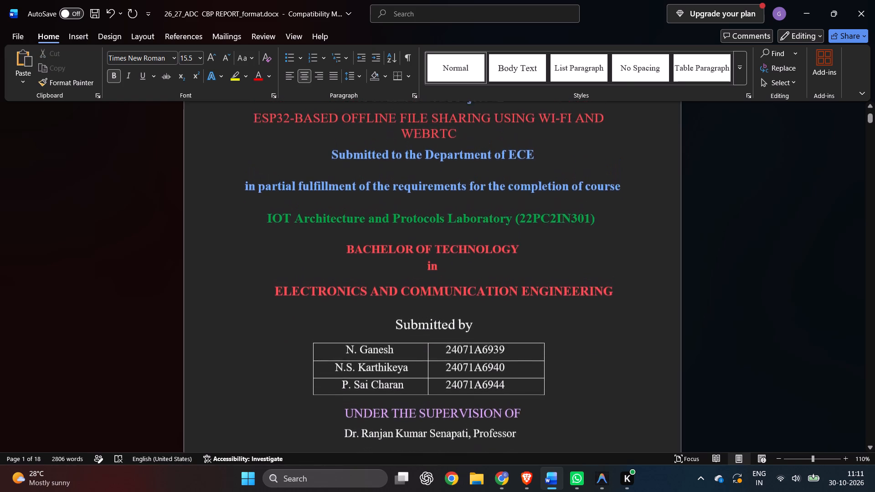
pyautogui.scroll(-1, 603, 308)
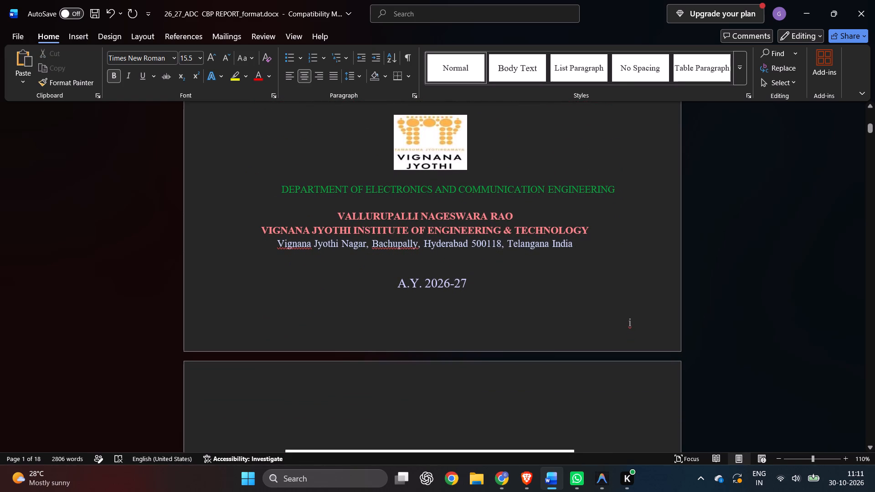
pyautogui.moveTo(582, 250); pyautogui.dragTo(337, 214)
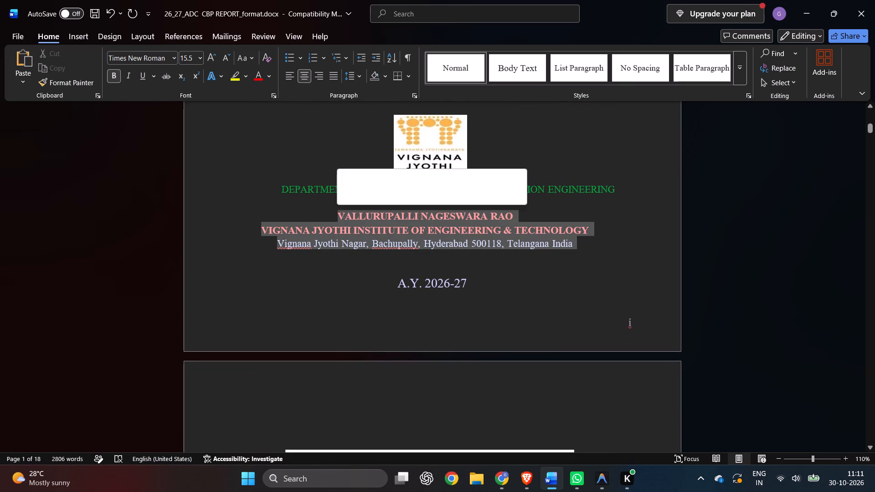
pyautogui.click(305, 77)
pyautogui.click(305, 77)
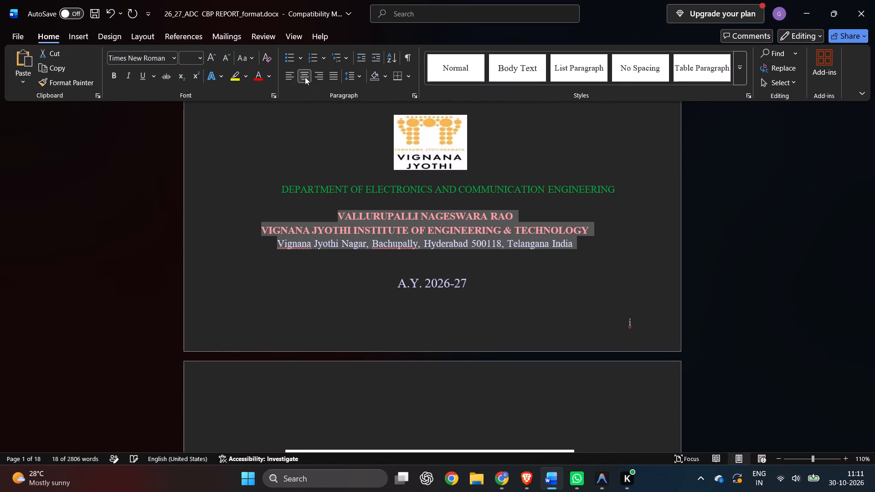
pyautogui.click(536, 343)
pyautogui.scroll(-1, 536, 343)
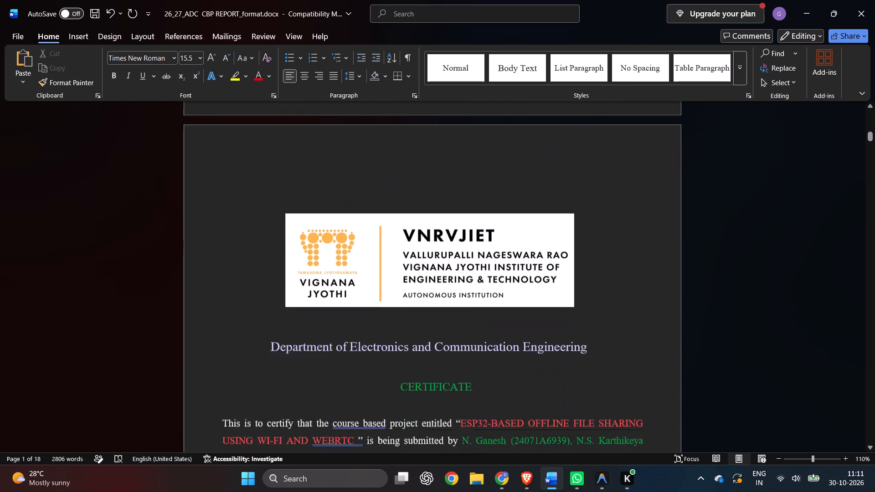
# Replace "Electronics and Communication Engineering" with "AIML, IOT" in the department heading above CERTIFICATE on the certificate page.
pyautogui.scroll(-1, 536, 343)
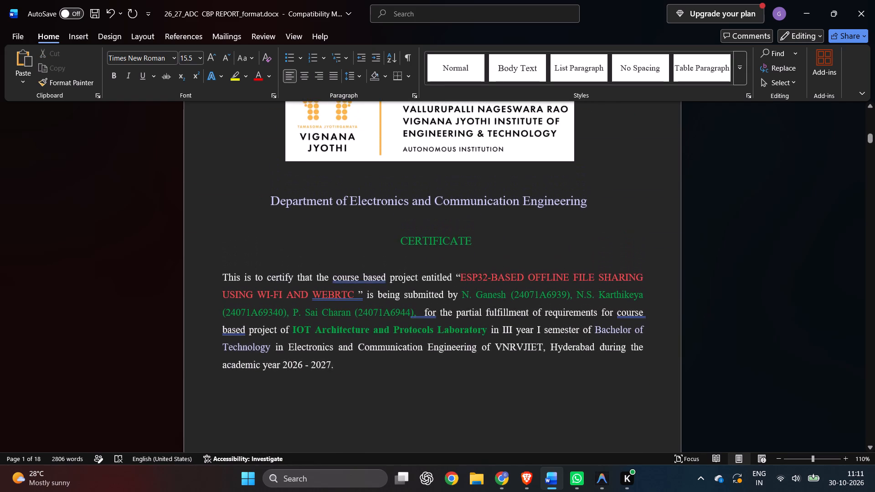
pyautogui.scroll(1, 536, 343)
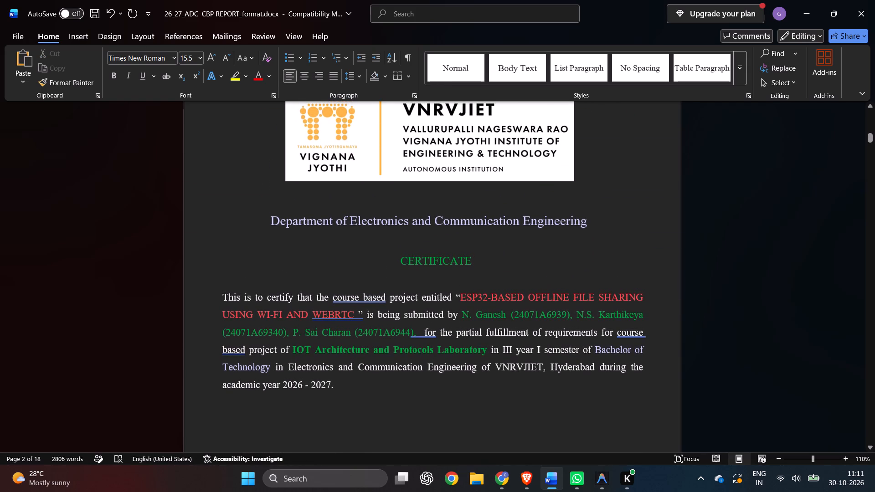
pyautogui.click(586, 225)
pyautogui.hotkey('ctrl', 'BackSpace')
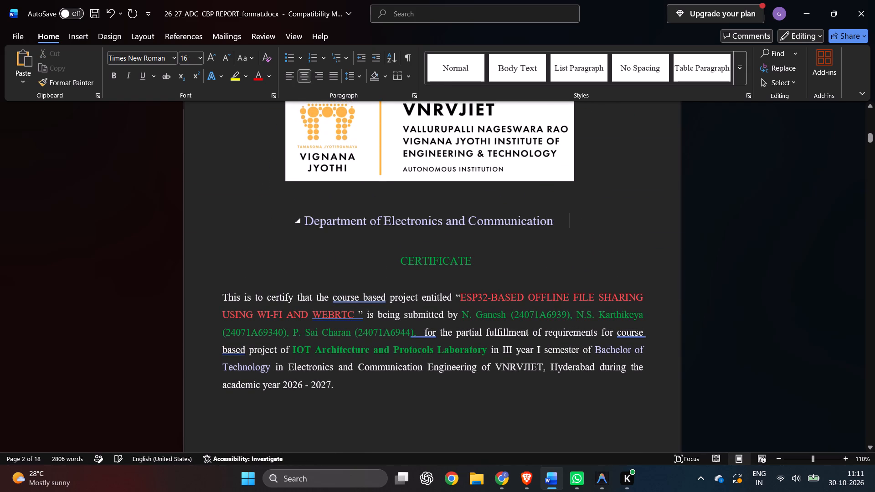
pyautogui.hotkey('ctrl', 'BackSpace')
pyautogui.hotkey('ctrl', 'BackSpace')
pyautogui.hotkey('ctrl', 'BackSpace')
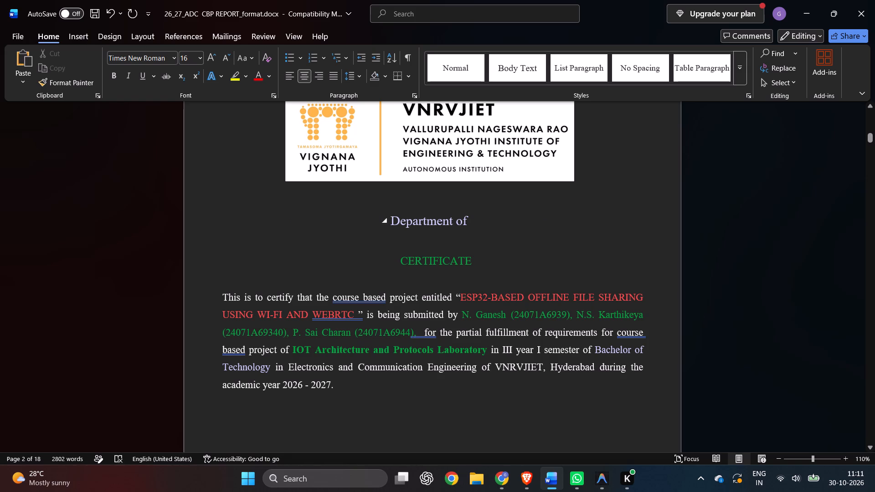
pyautogui.press('space')
pyautogui.write('AIM')
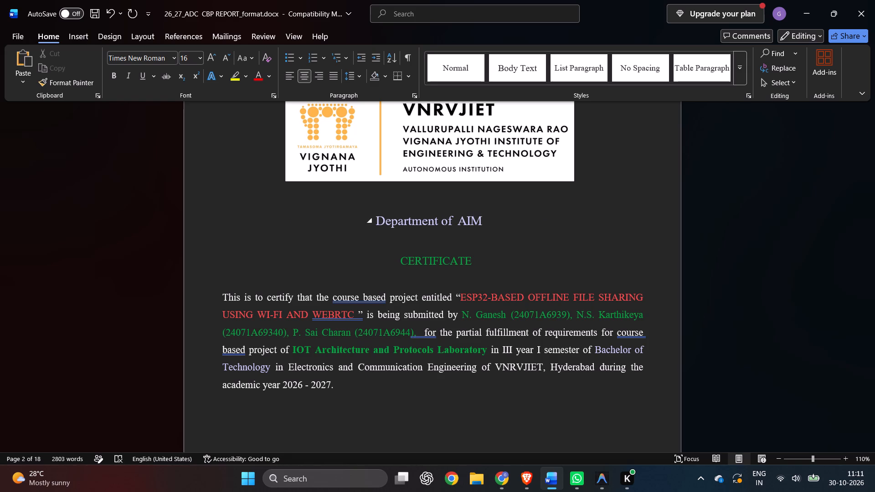
pyautogui.hotkey('shift', 'l')
pyautogui.press(',')
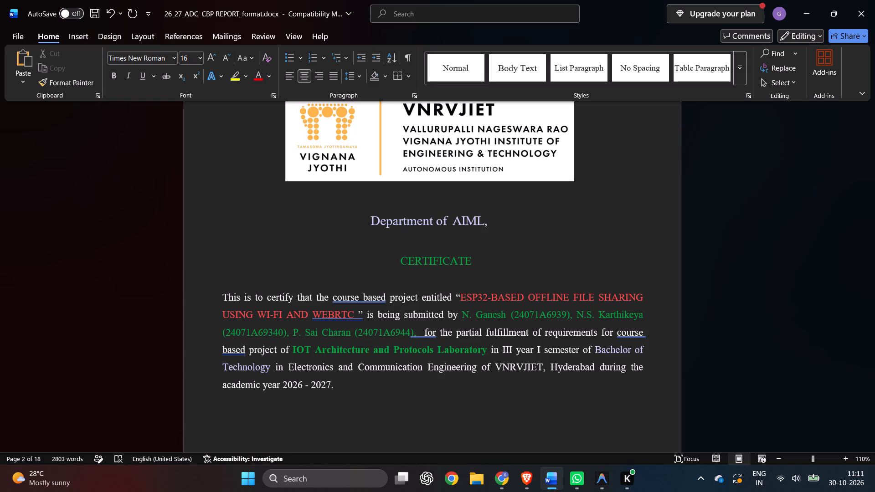
pyautogui.press('space')
pyautogui.write('IOT')
pyautogui.press('space')
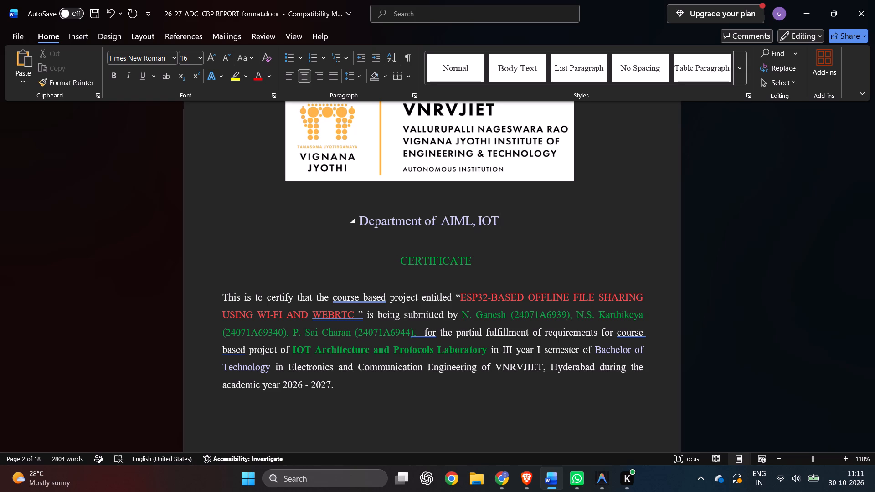
# Undo the "AIML, IOT" text entry in the department heading above CERTIFICATE on the certificate page.
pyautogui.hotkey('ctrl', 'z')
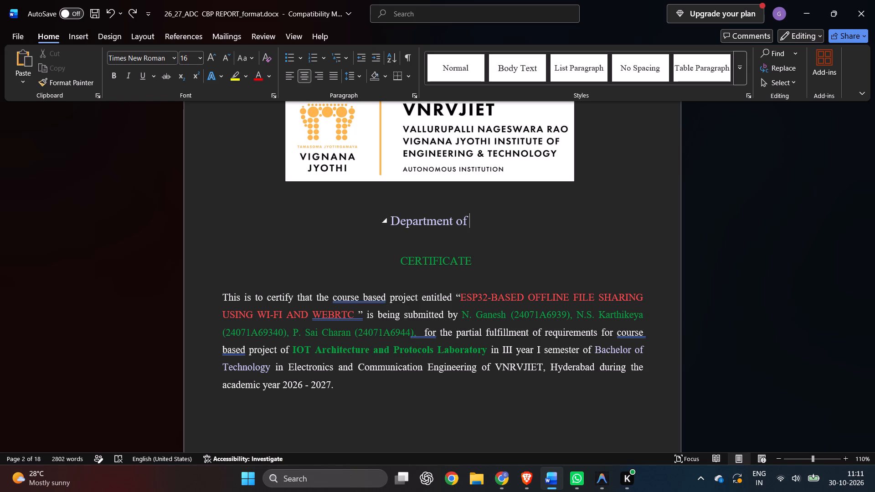
pyautogui.scroll(6, 586, 225)
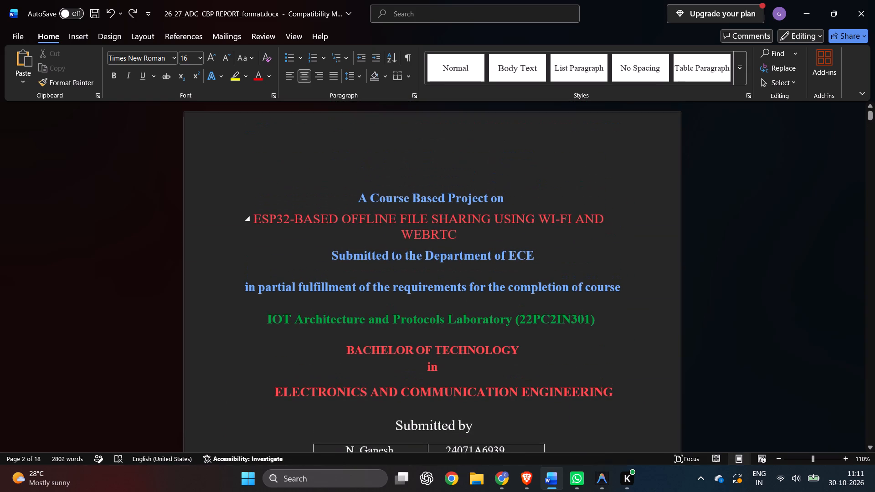
pyautogui.scroll(1, 586, 225)
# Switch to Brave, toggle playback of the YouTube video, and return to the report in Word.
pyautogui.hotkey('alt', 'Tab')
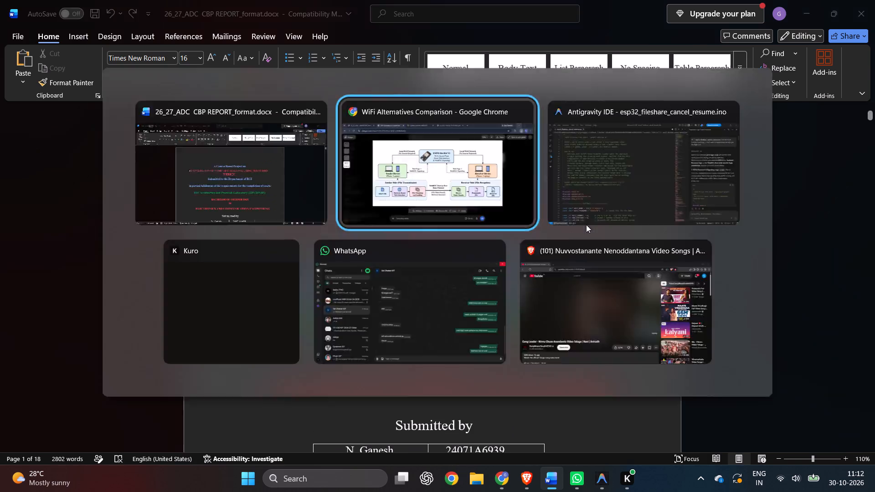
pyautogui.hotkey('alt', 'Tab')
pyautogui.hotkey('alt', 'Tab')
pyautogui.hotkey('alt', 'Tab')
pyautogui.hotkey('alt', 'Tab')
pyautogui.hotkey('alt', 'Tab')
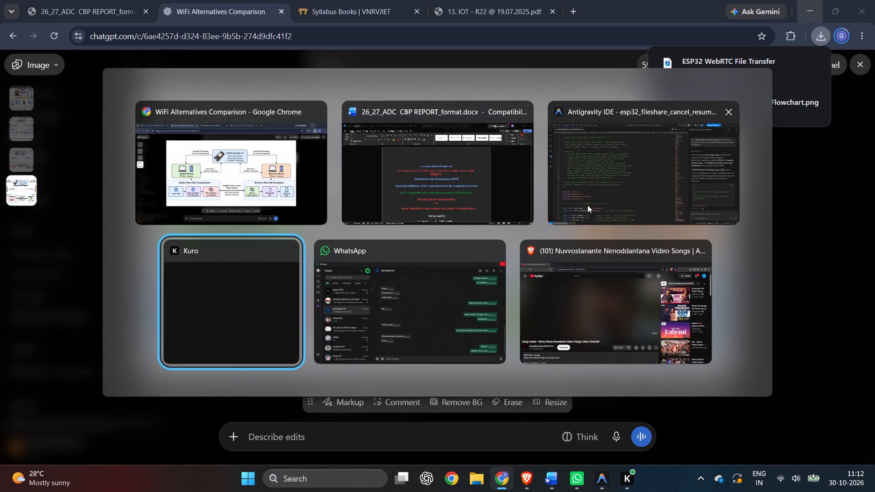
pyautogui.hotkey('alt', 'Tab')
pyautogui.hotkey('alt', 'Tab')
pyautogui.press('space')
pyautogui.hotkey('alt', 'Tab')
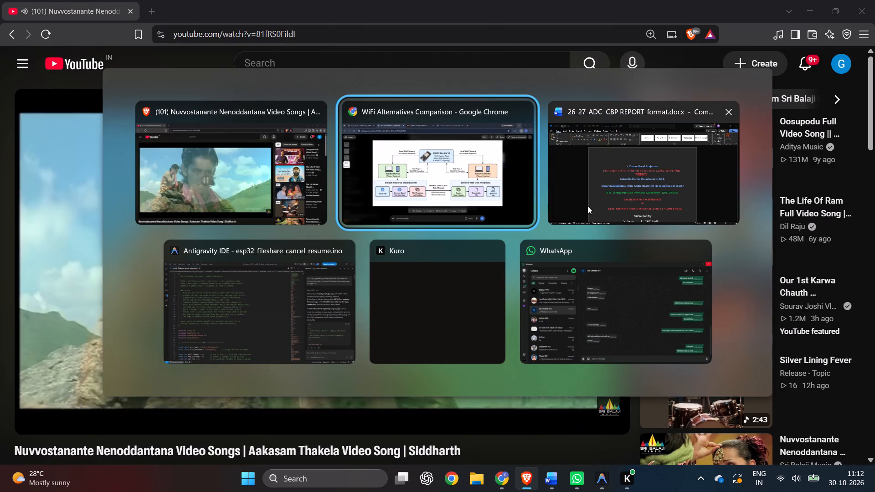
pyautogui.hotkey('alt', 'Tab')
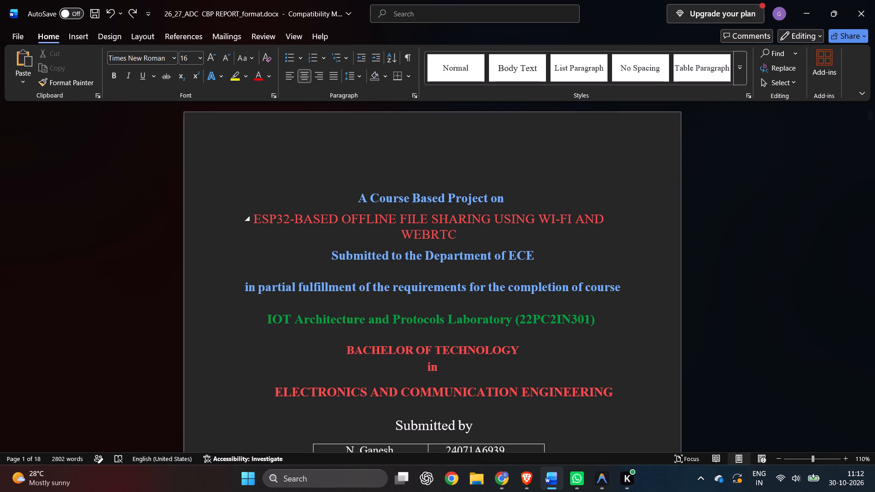
# Place the text cursor at the end of "Submitted to the Department of ECE" on the title page.
pyautogui.click(536, 254)
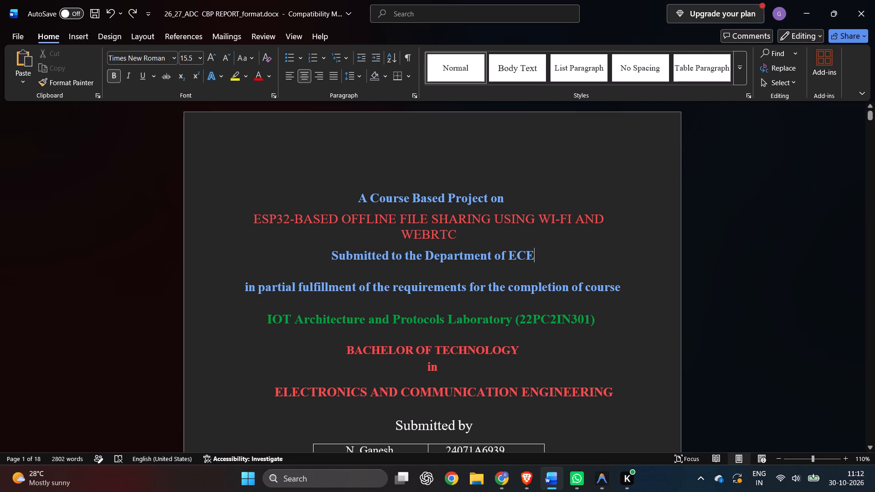
# Replace ECE in the title page's "Submitted to the Department of" line with "AIML, IOT & R&AI".
pyautogui.press('BackSpace')
pyautogui.press('BackSpace')
pyautogui.press('BackSpace')
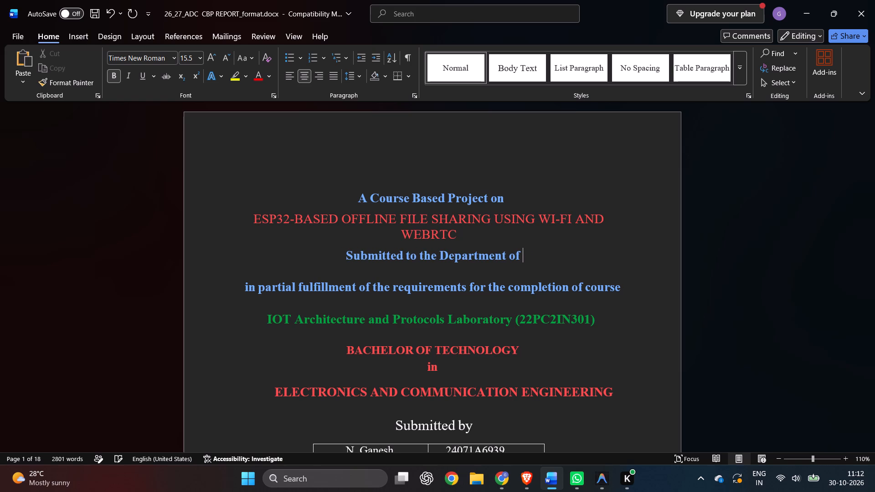
pyautogui.write('AI<')
pyautogui.press('BackSpace')
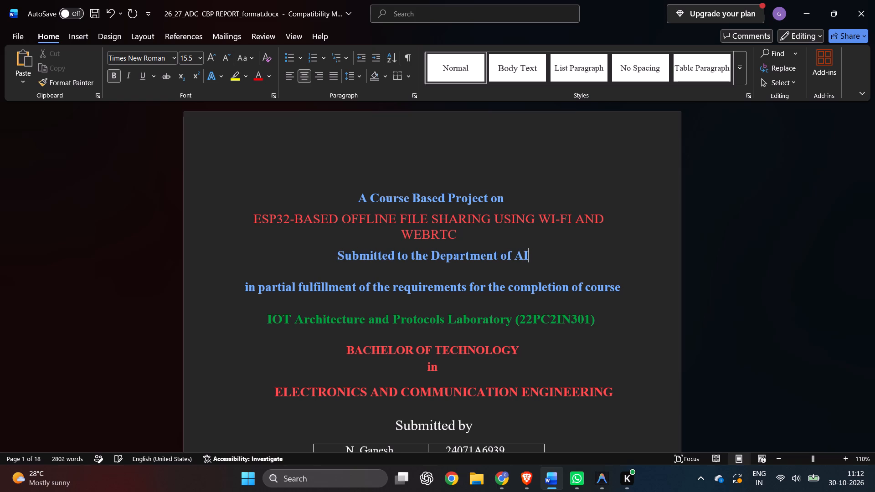
pyautogui.write('ML,')
pyautogui.press('space')
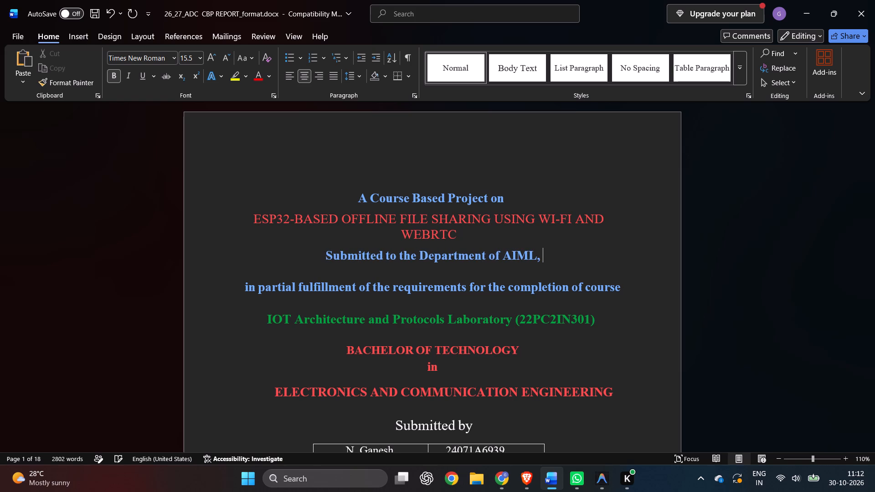
pyautogui.write('IOT')
pyautogui.write(',')
pyautogui.press('space')
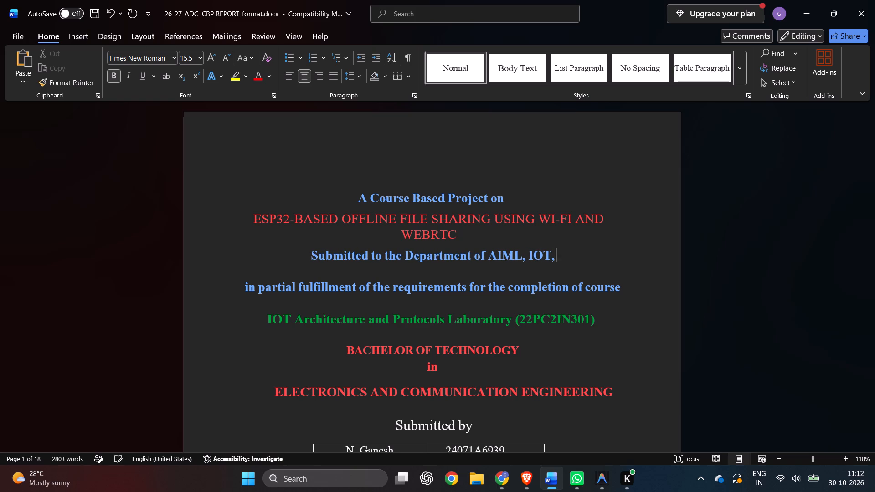
pyautogui.press('BackSpace')
pyautogui.press('BackSpace')
pyautogui.press('c')
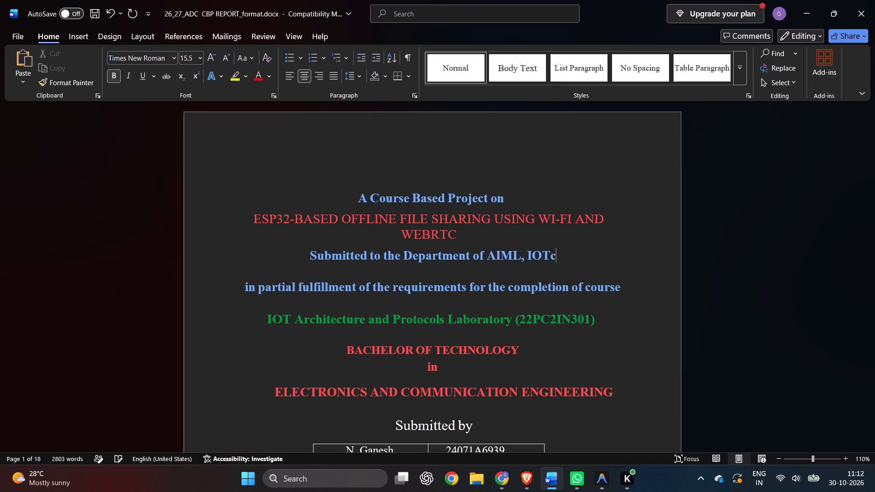
pyautogui.press('BackSpace')
pyautogui.press('BackSpace')
pyautogui.write('T')
pyautogui.press('space')
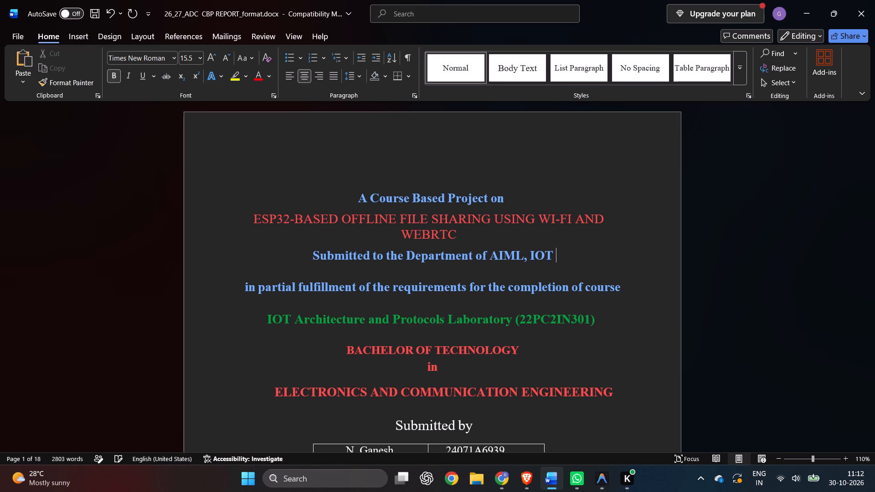
pyautogui.write('&')
pyautogui.press('space')
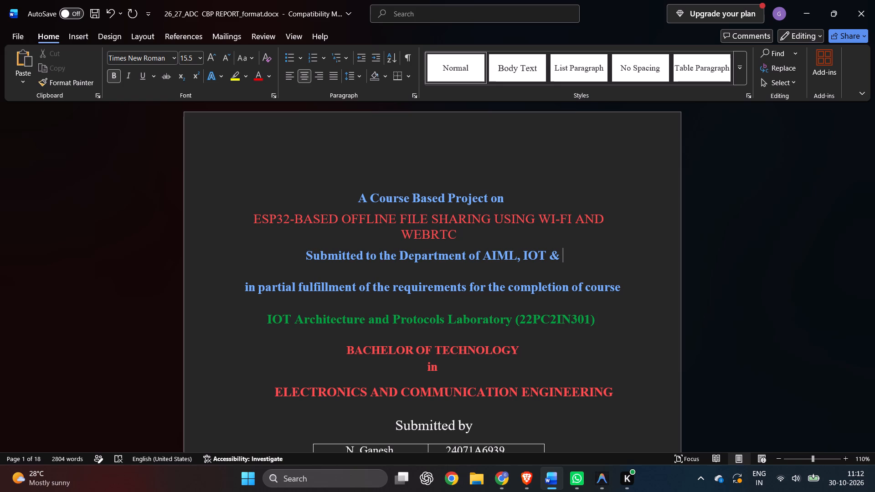
pyautogui.hotkey('shift', 'r')
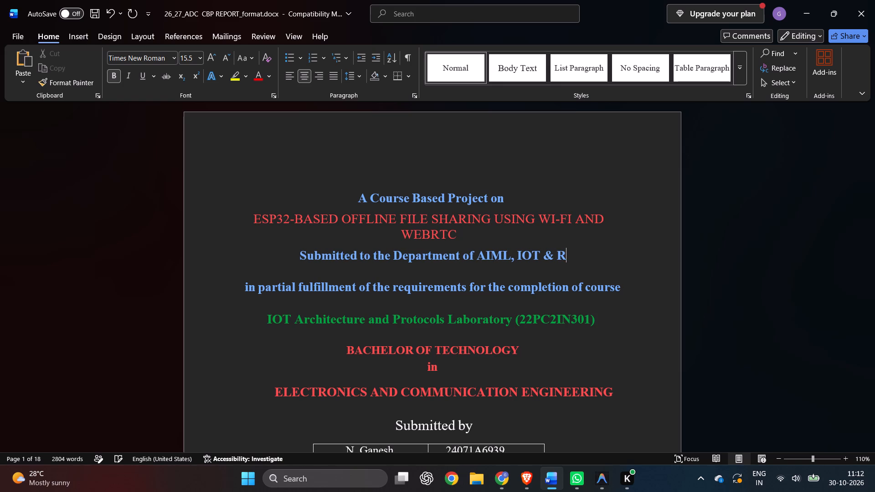
pyautogui.hotkey('shift', '&')
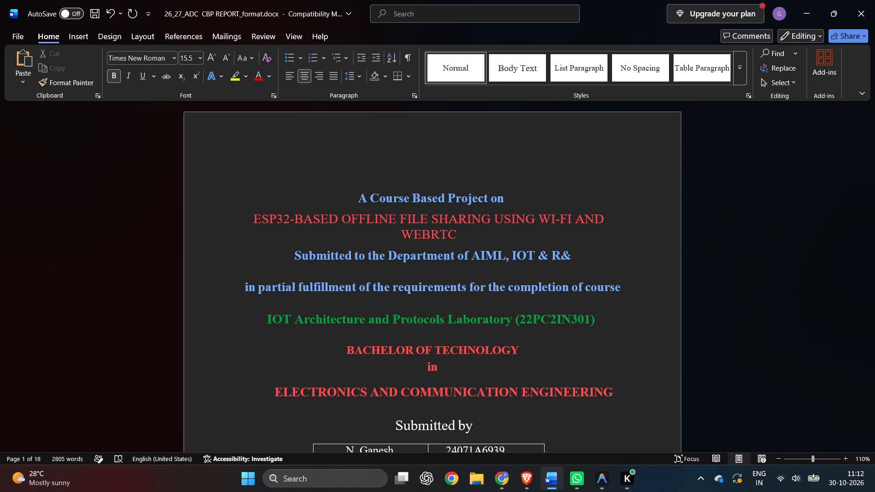
pyautogui.write('AI')
pyautogui.scroll(-1, 536, 254)
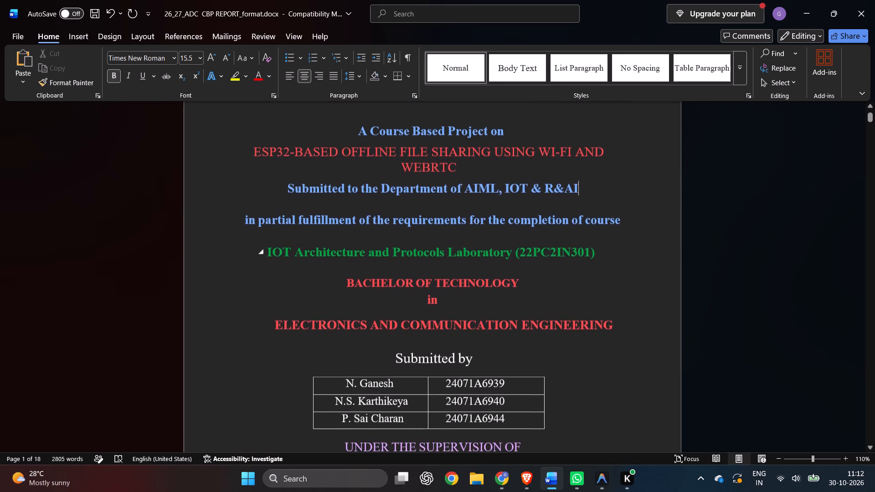
# Replace "ELECTRONICS AND COMMUNICATION ENGINEERING" in the title page's Bachelor of Technology block with "AIML, IOT & R&AI".
pyautogui.scroll(-2, 536, 254)
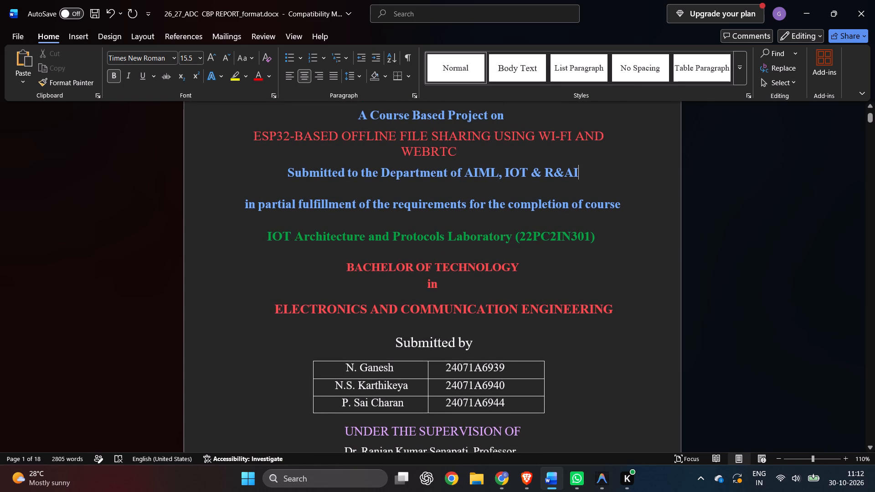
pyautogui.scroll(-3, 536, 254)
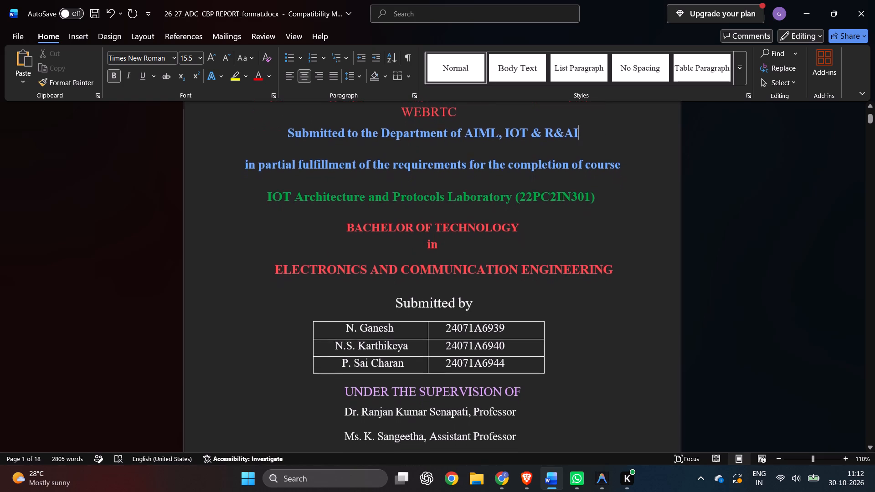
pyautogui.hscroll(1, 536, 254)
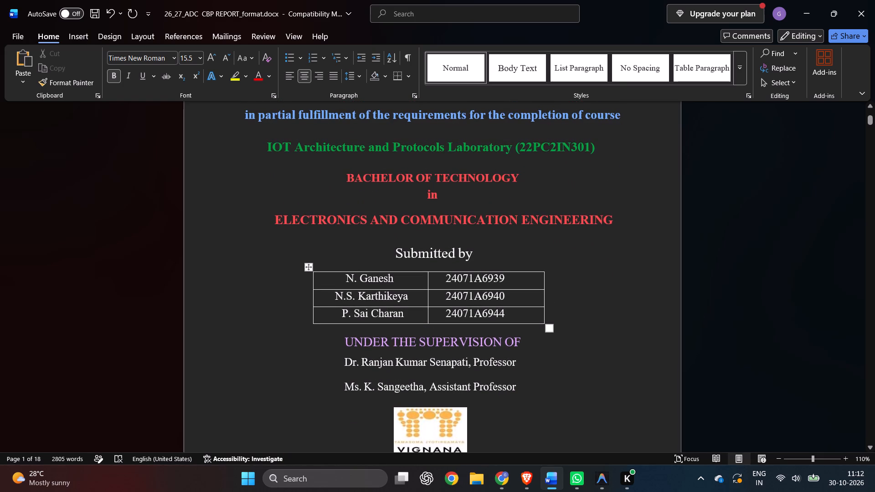
pyautogui.moveTo(611, 219); pyautogui.dragTo(294, 223)
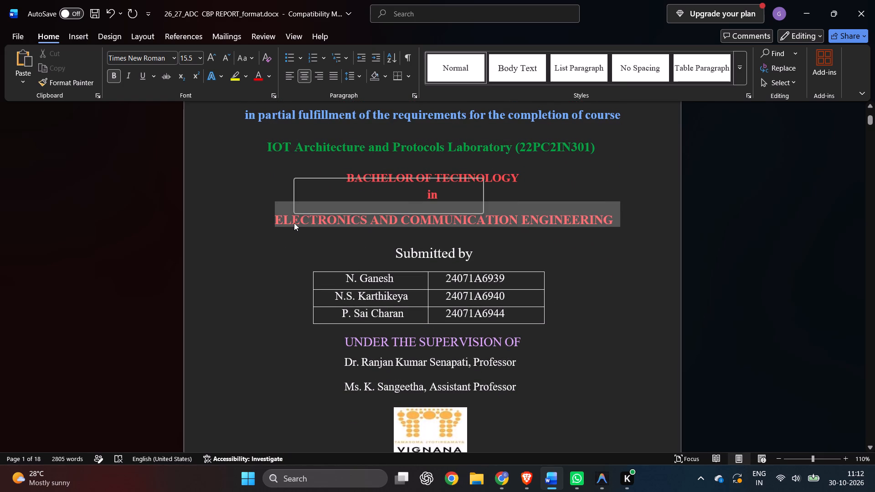
pyautogui.write('IOT')
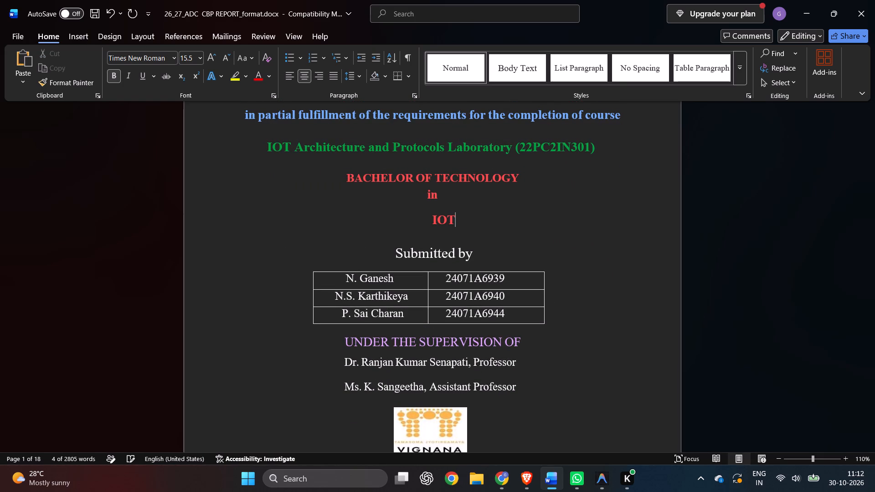
pyautogui.write(',')
pyautogui.press('space')
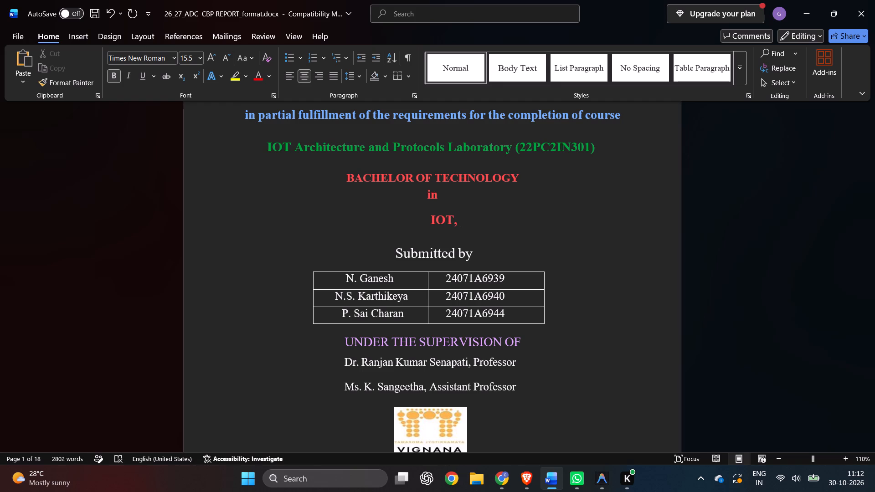
pyautogui.press('BackSpace')
pyautogui.press('BackSpace')
pyautogui.press('BackSpace')
pyautogui.press('BackSpace')
pyautogui.press('BackSpace')
pyautogui.write('AIML,')
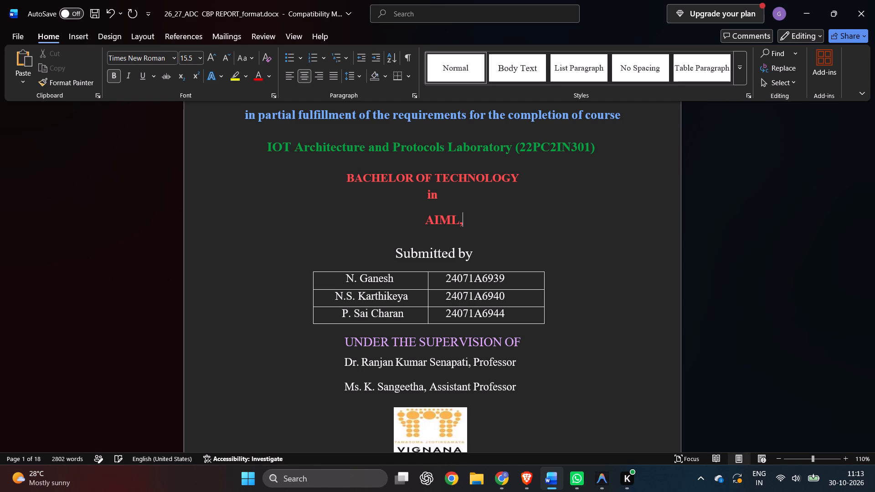
pyautogui.press('space')
pyautogui.write('IOT')
pyautogui.press('space')
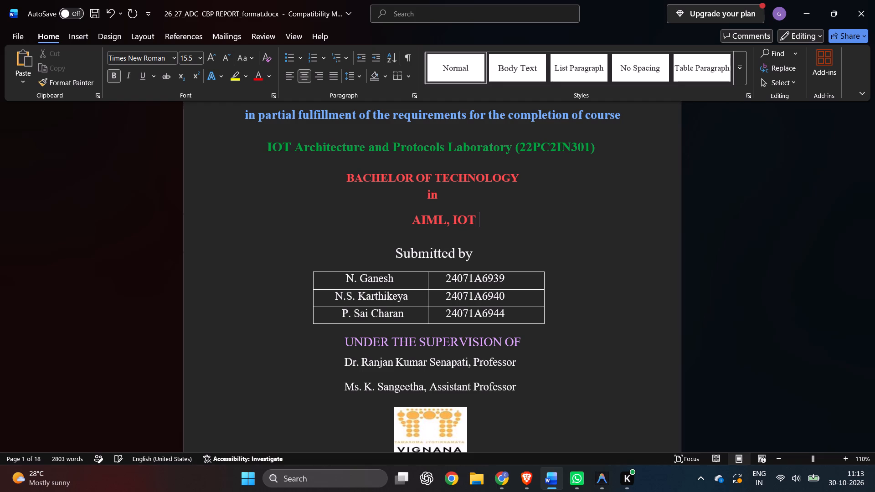
pyautogui.write('&')
pyautogui.press('space')
pyautogui.hotkey('shift', 'r')
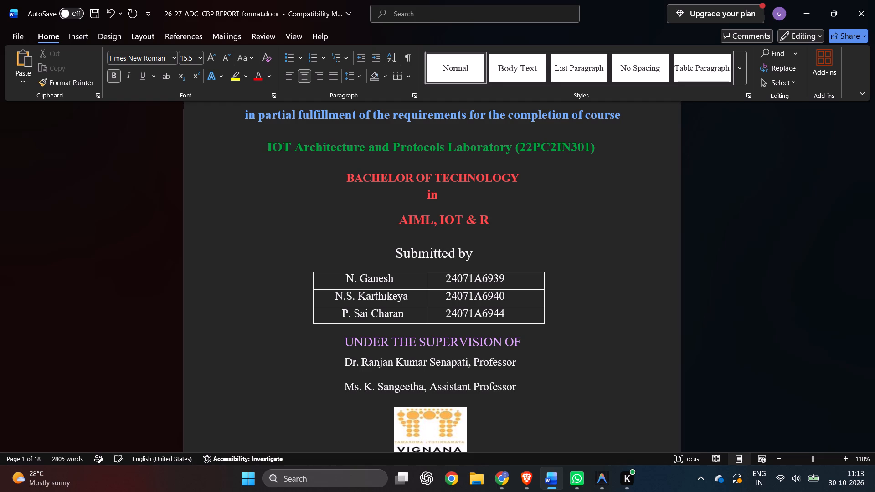
pyautogui.write('&AL')
pyautogui.press('BackSpace')
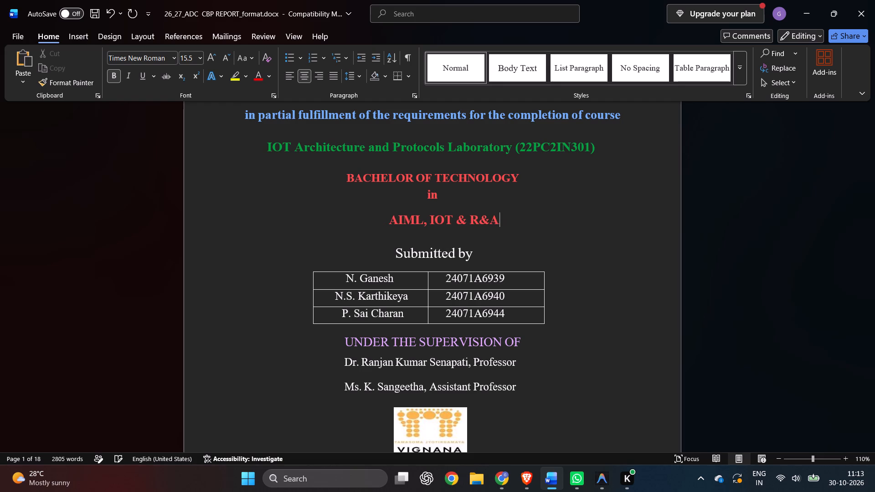
pyautogui.hotkey('shift', 'i')
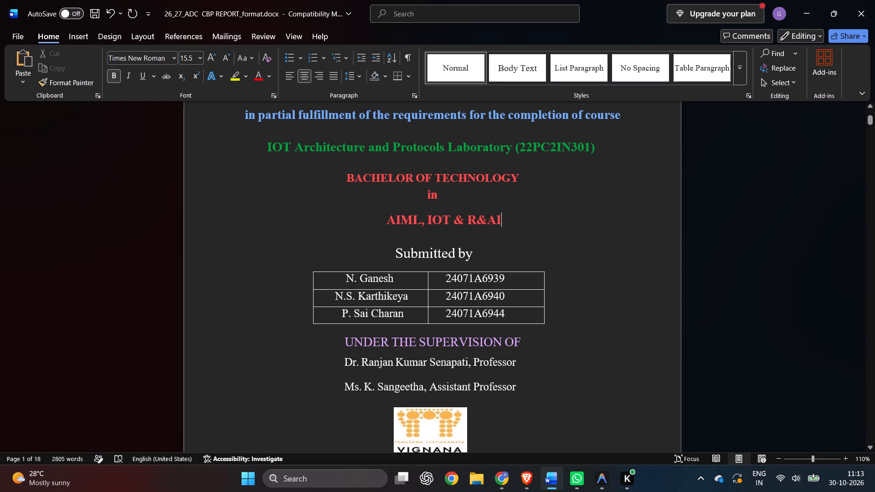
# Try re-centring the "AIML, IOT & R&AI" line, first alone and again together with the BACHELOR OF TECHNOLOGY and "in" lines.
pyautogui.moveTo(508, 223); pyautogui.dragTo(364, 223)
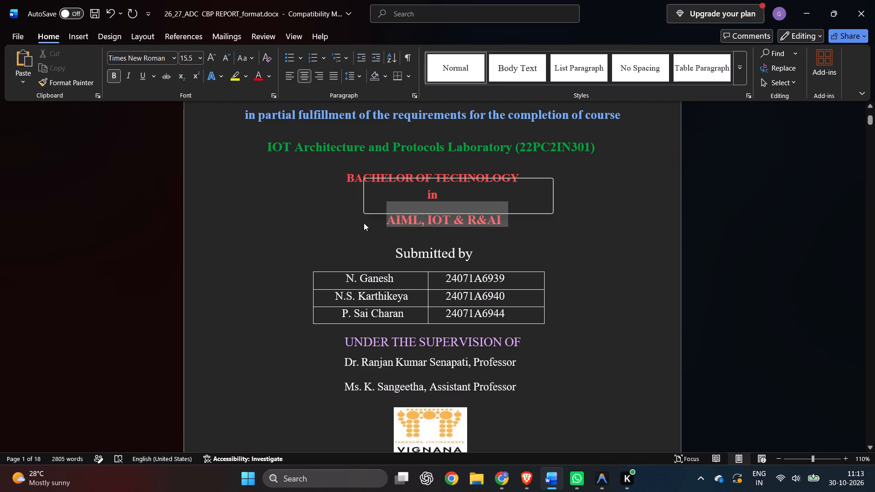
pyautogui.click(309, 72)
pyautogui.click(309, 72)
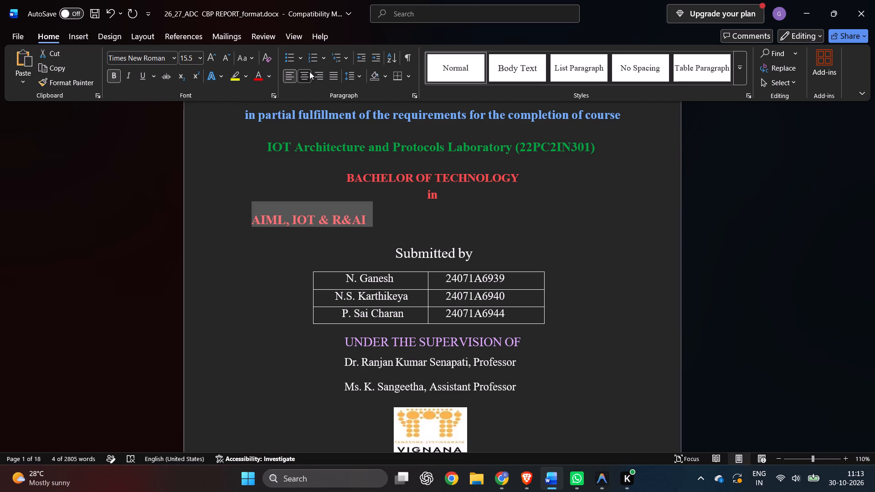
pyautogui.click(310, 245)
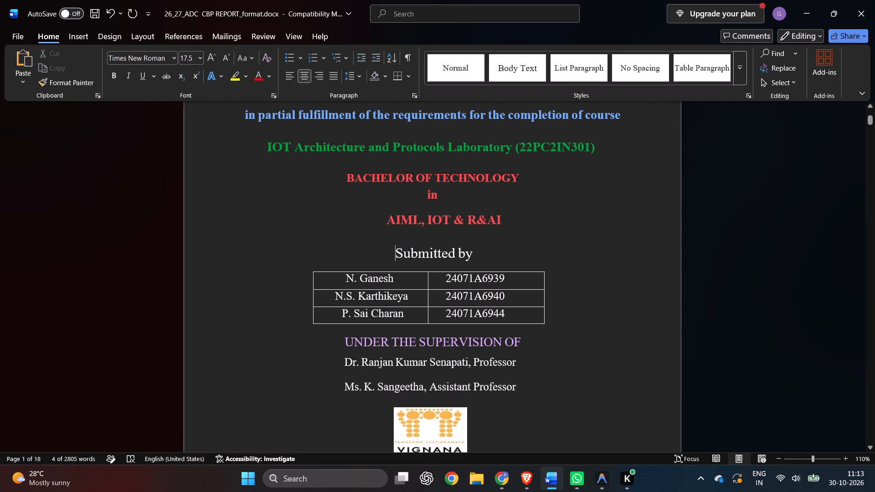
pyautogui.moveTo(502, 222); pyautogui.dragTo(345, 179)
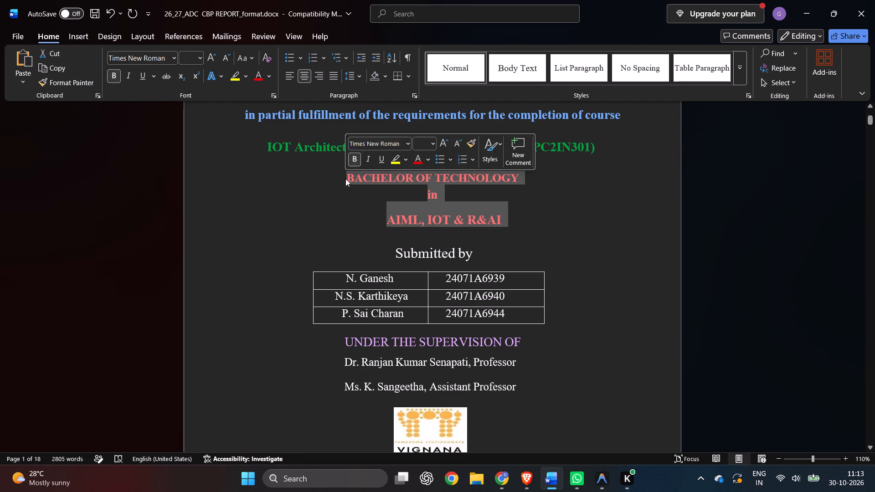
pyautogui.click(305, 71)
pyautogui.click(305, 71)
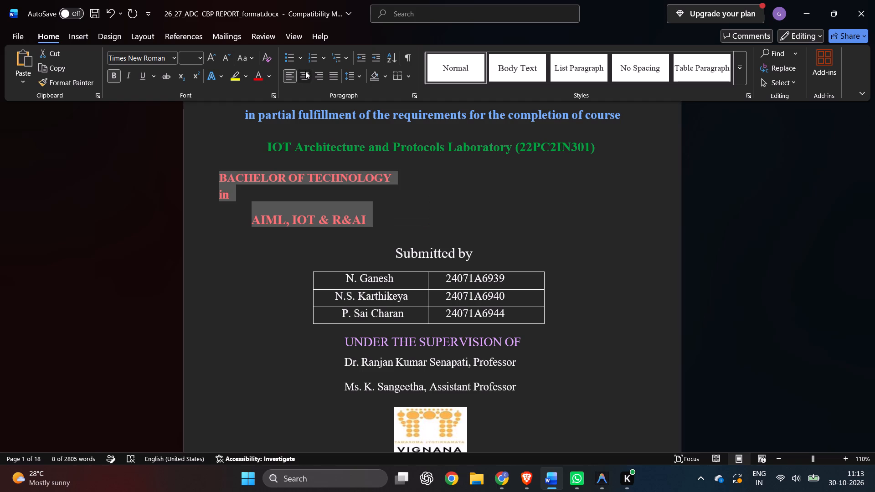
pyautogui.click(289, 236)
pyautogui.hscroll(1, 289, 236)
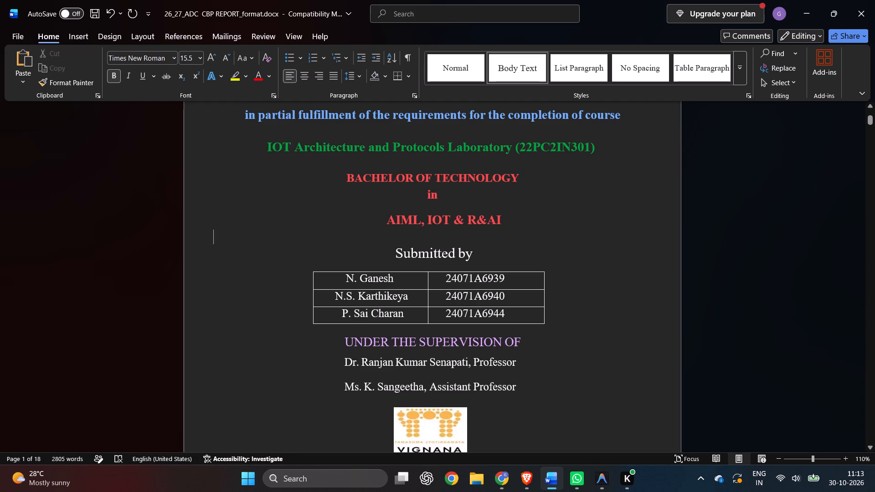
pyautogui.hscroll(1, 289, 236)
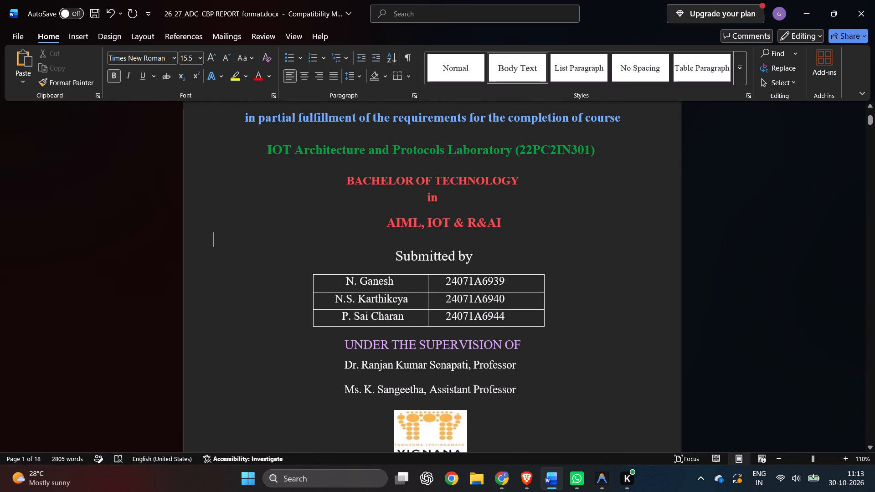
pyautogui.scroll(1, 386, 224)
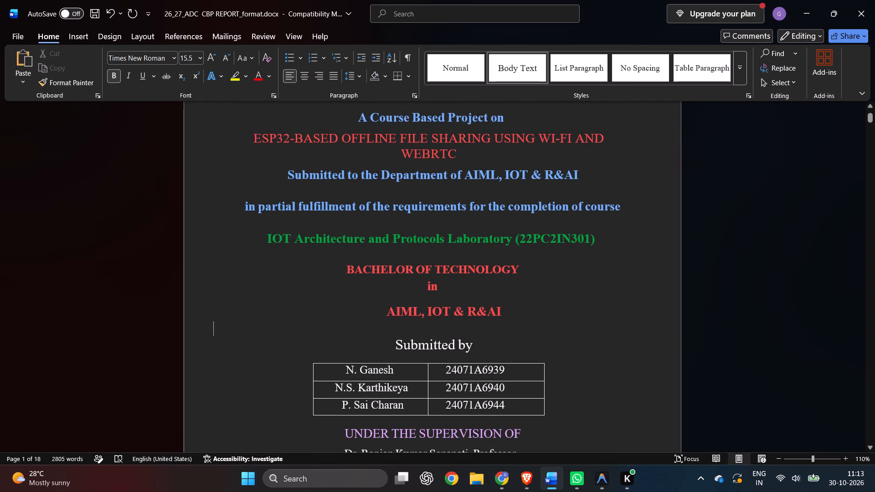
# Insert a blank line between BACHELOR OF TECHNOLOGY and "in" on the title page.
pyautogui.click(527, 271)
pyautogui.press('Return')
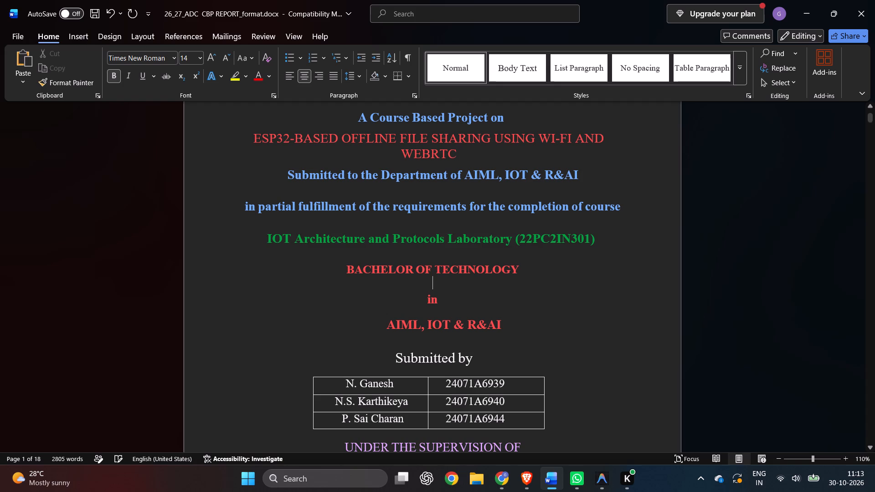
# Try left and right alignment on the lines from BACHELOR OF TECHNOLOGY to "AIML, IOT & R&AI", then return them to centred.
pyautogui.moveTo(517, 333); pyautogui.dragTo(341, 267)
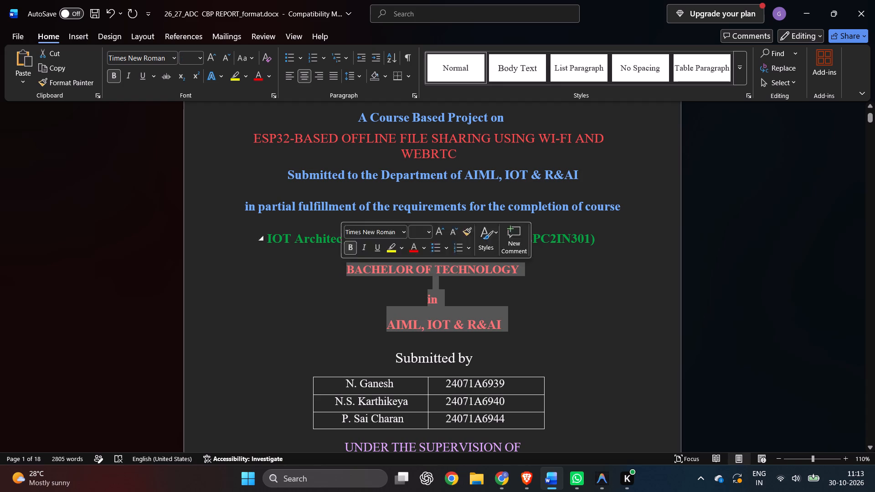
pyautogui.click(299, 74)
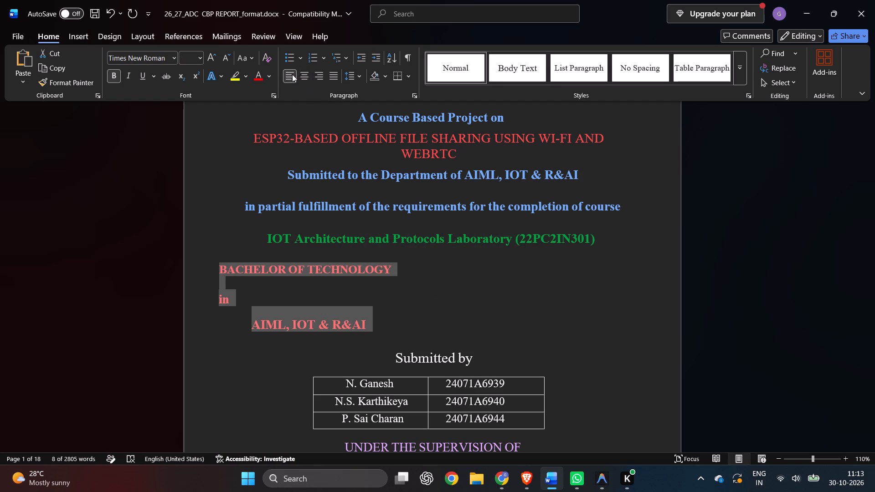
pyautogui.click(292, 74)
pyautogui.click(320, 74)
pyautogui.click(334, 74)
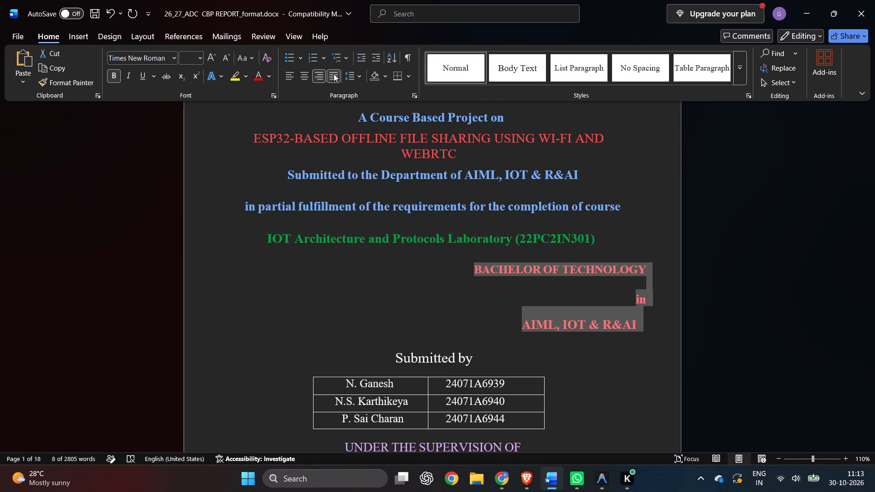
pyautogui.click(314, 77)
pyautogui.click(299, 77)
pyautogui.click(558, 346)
# Rejoin and re-split the "in" and "AIML, IOT & R&AI" lines so both share the same centred formatting, keeping "in" lowercase.
pyautogui.scroll(-1, 558, 346)
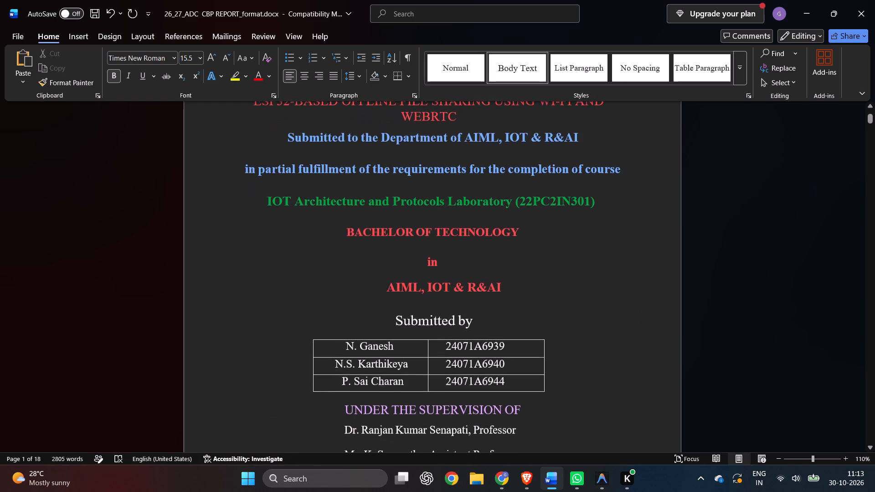
pyautogui.scroll(-1, 558, 346)
pyautogui.click(447, 268)
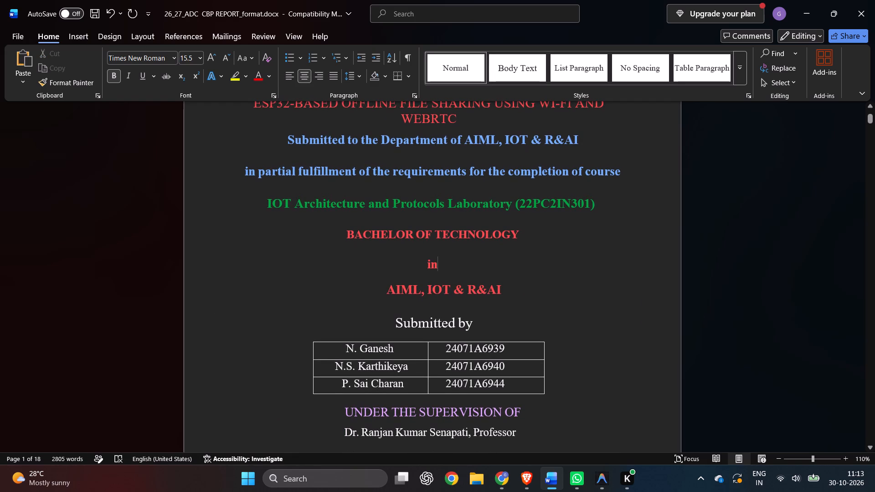
pyautogui.press('Delete')
pyautogui.press('Return')
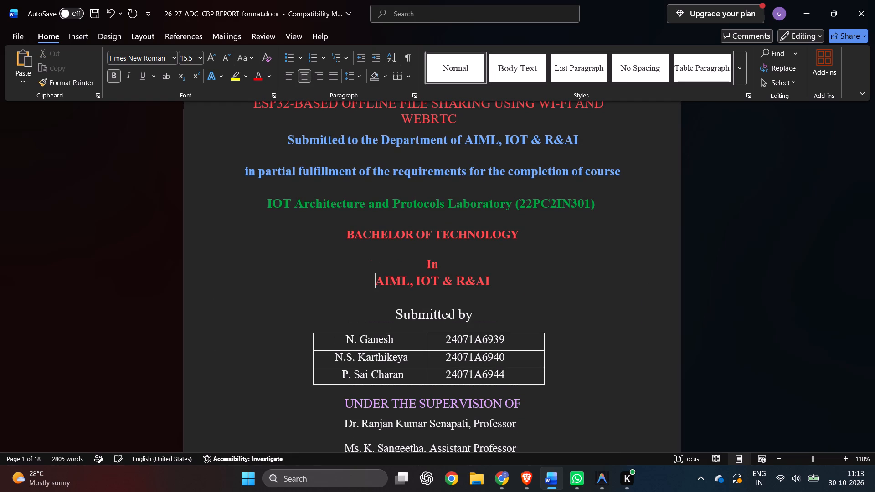
pyautogui.click(433, 266)
pyautogui.press('BackSpace')
pyautogui.press('i')
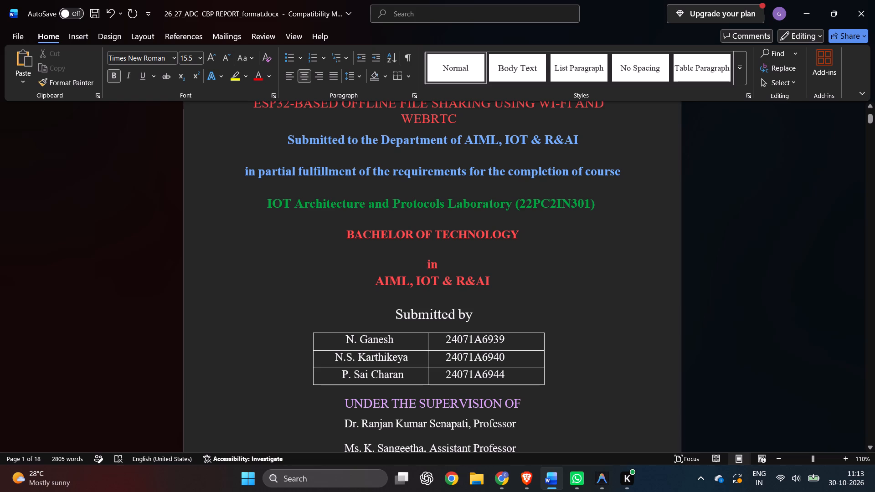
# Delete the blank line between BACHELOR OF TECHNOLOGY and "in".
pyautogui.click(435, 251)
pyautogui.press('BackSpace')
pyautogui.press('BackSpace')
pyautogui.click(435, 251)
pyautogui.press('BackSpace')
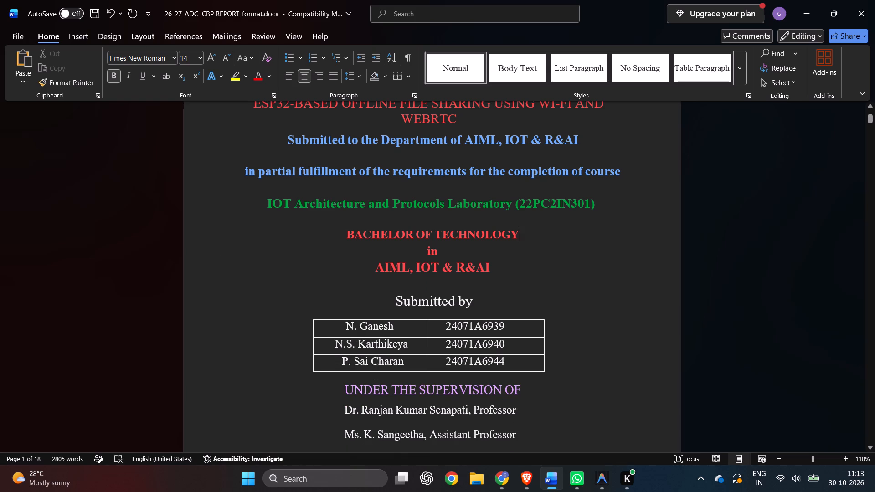
# Set the font size of the "AIML, IOT & R&AI" line below "in" to 14, matching BACHELOR OF TECHNOLOGY.
pyautogui.moveTo(518, 231); pyautogui.dragTo(351, 230)
pyautogui.moveTo(494, 271); pyautogui.dragTo(378, 272)
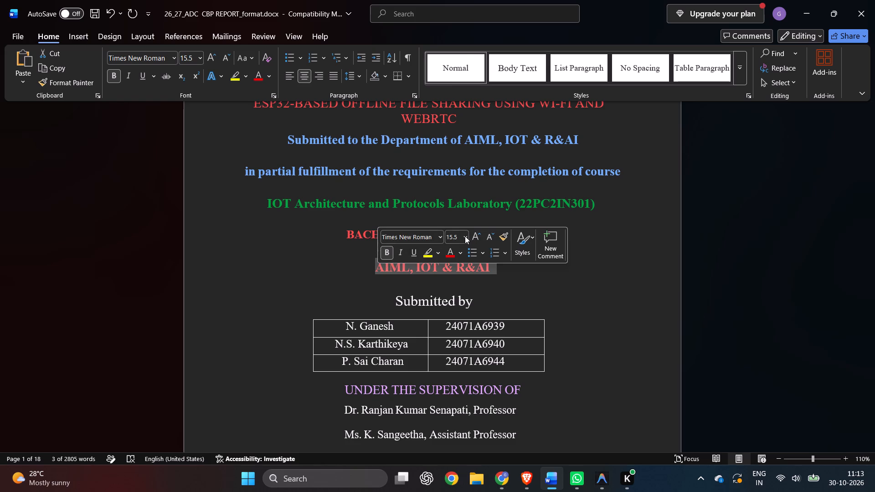
pyautogui.click(465, 236)
pyautogui.click(453, 83)
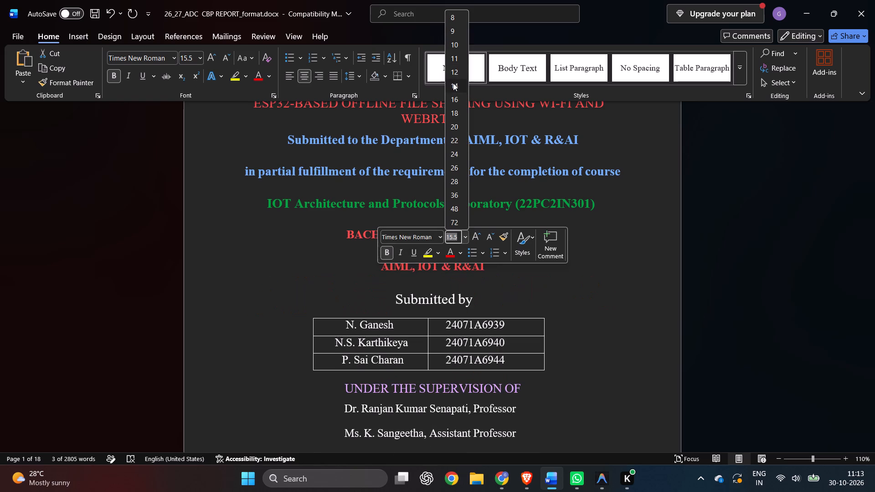
pyautogui.click(558, 303)
pyautogui.scroll(1, 558, 303)
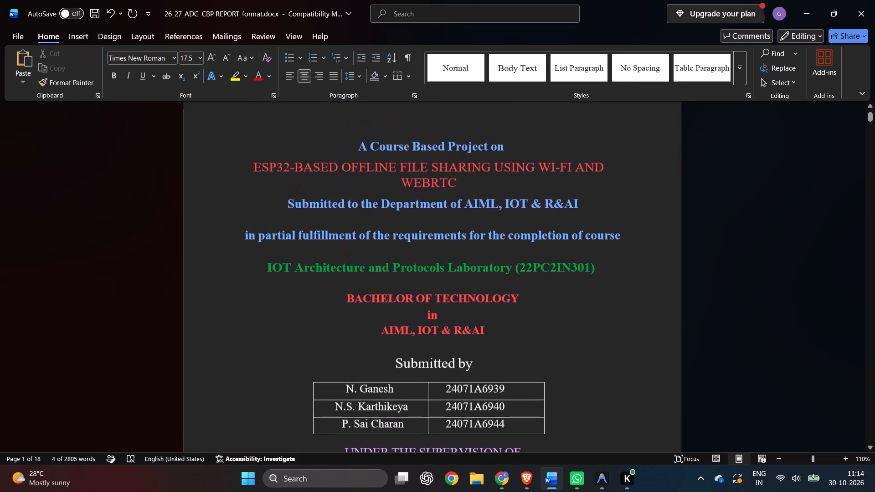
# Review the title page and the certificate page, including the department names and signatory block, down to the declaration.
pyautogui.click(464, 318)
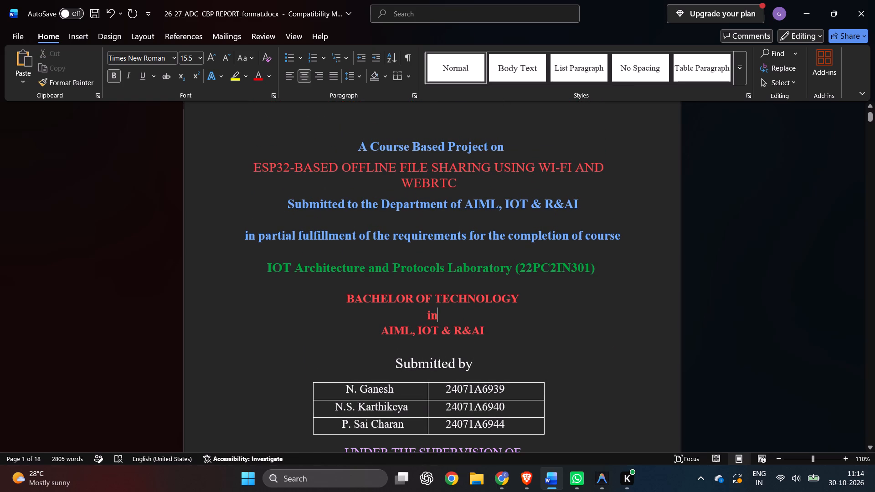
pyautogui.hscroll(1, 464, 318)
pyautogui.scroll(1, 464, 318)
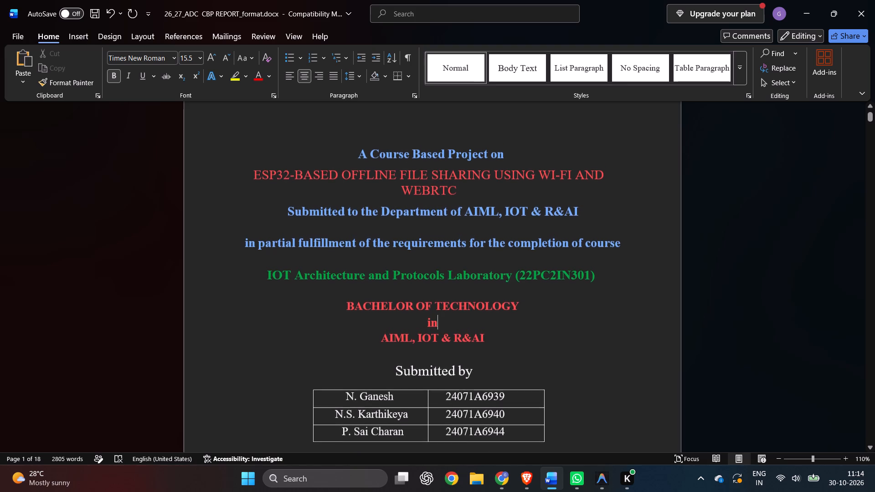
pyautogui.scroll(3, 464, 318)
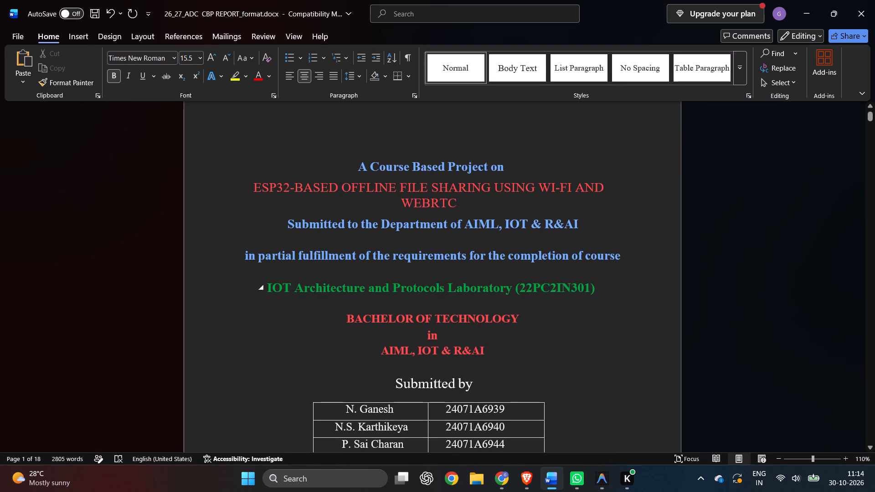
pyautogui.scroll(-4, 443, 287)
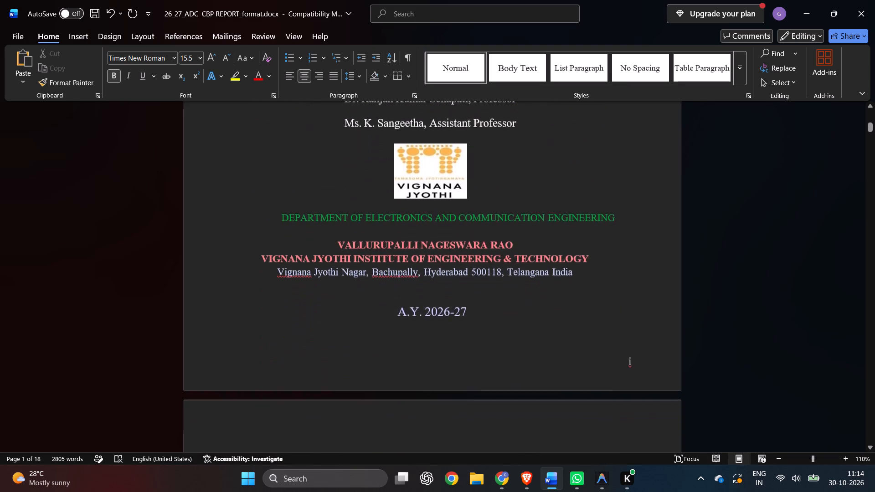
pyautogui.scroll(-3, 443, 287)
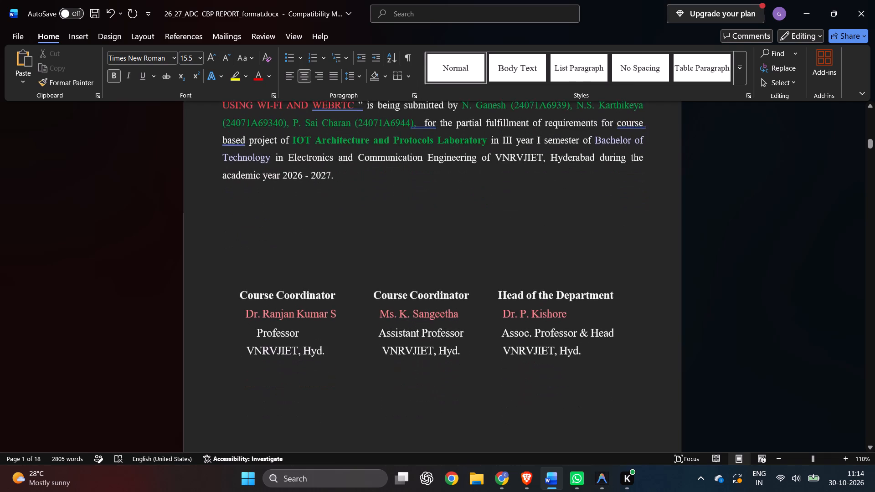
pyautogui.scroll(-1, 443, 287)
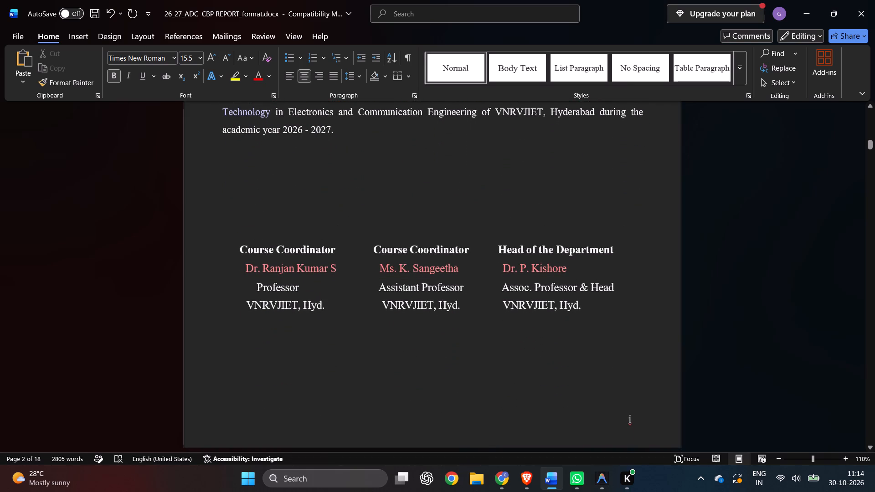
pyautogui.scroll(-1, 567, 279)
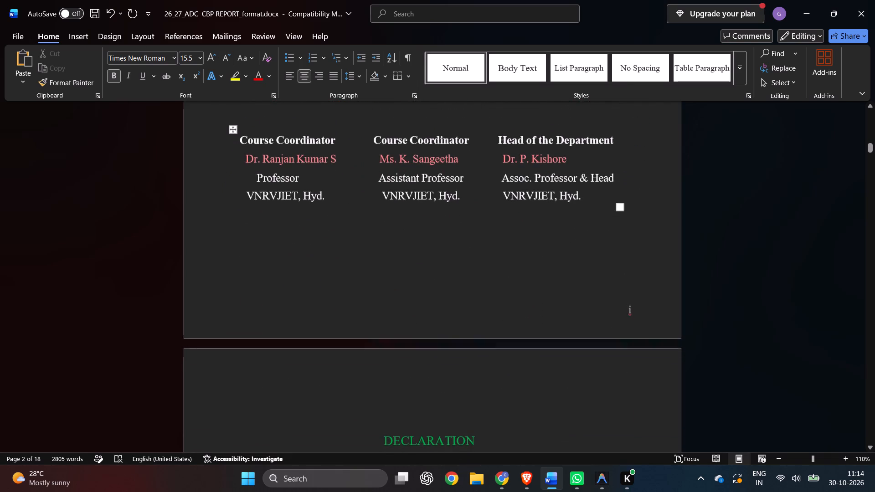
pyautogui.scroll(-2, 567, 279)
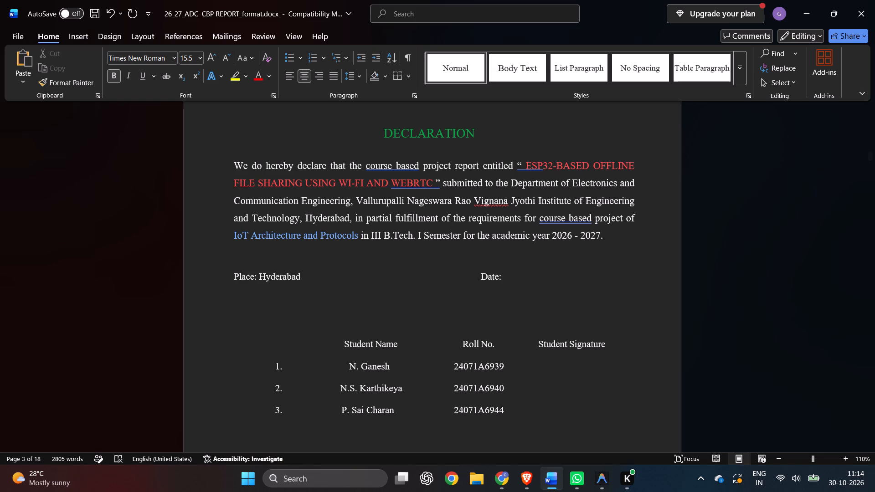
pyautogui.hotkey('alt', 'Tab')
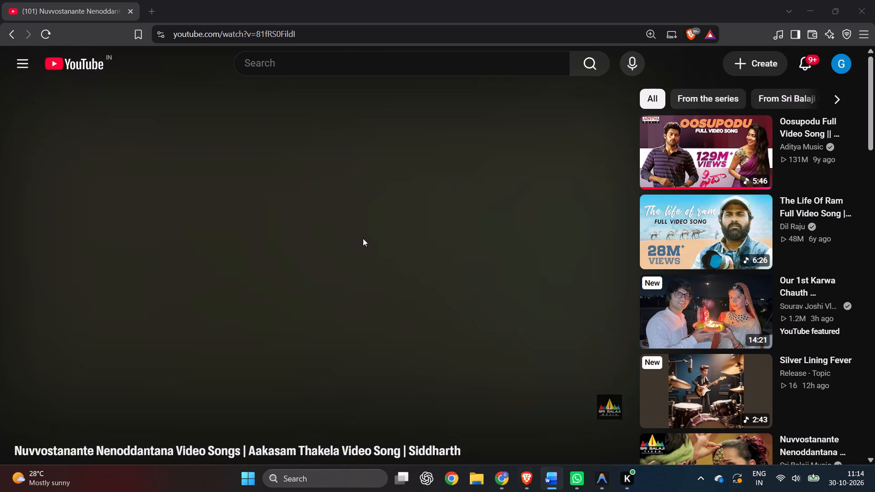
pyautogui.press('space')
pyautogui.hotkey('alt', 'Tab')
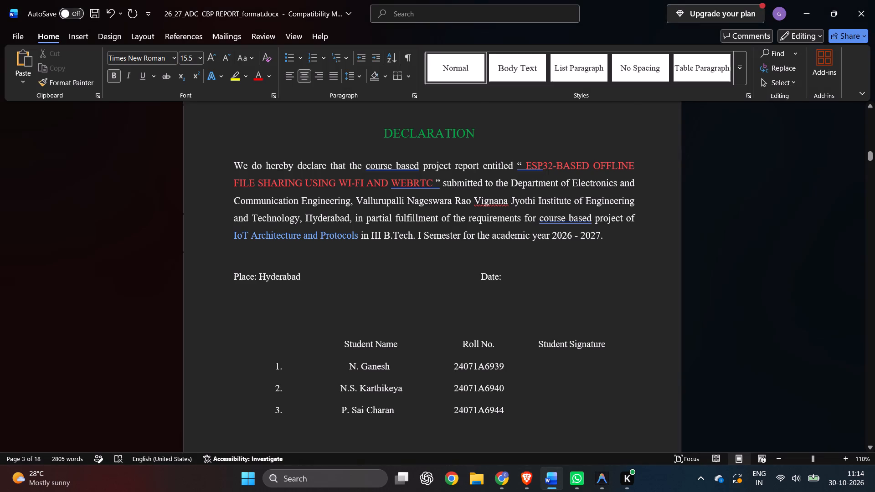
# Review the rest of the report from the declaration's verification block through the contents and abstract pages to the references page.
pyautogui.scroll(-2, 334, 302)
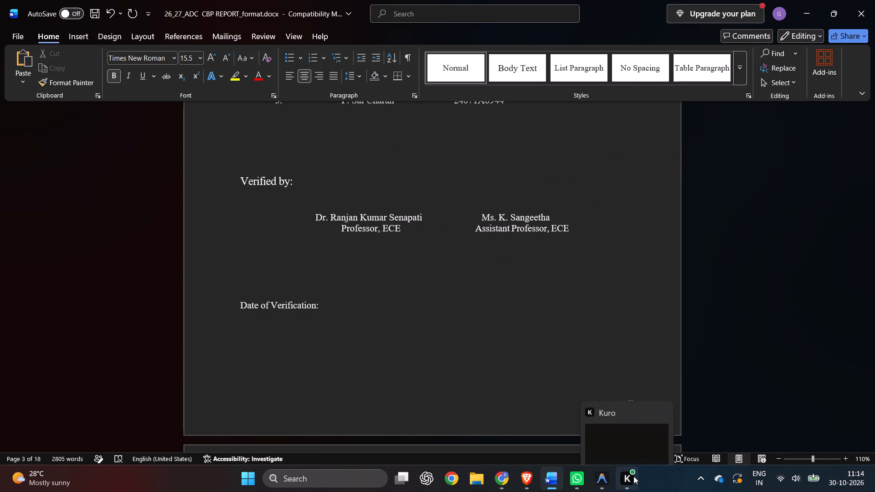
pyautogui.click(495, 491)
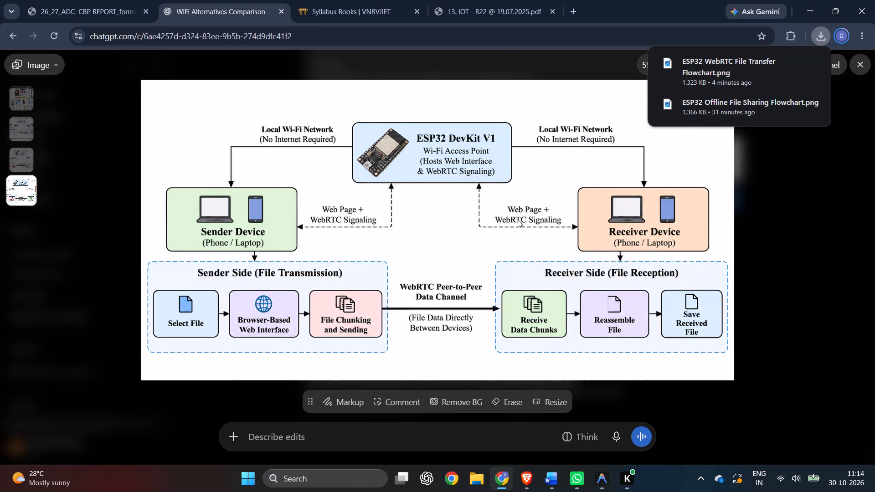
pyautogui.hotkey('alt', 'Tab')
pyautogui.scroll(-1, 496, 294)
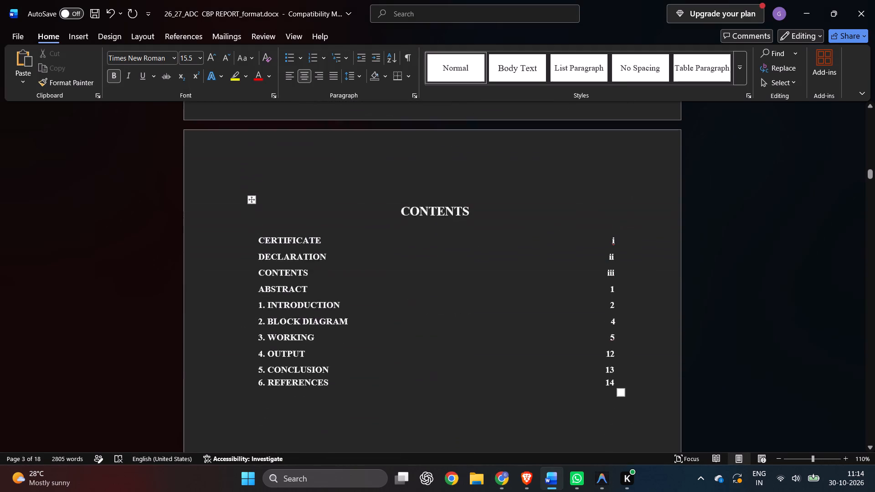
pyautogui.scroll(-4, 496, 294)
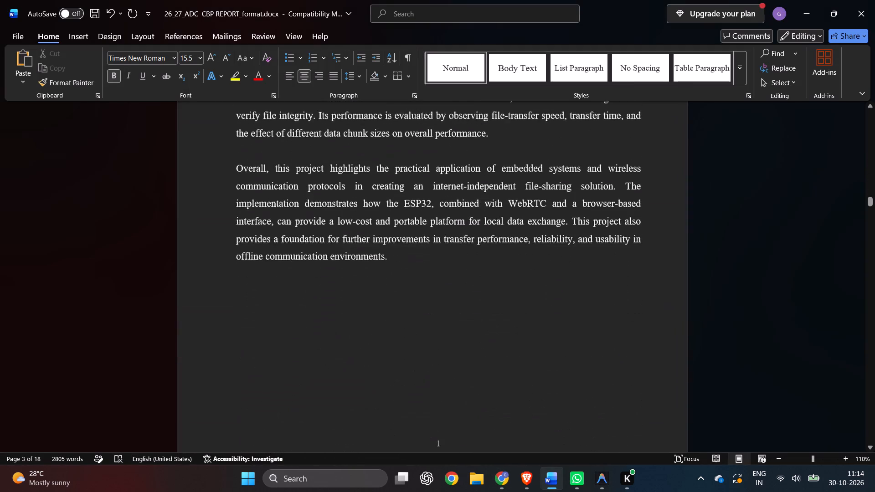
pyautogui.scroll(1, 496, 294)
pyautogui.scroll(-20, 496, 294)
pyautogui.scroll(-5, 496, 294)
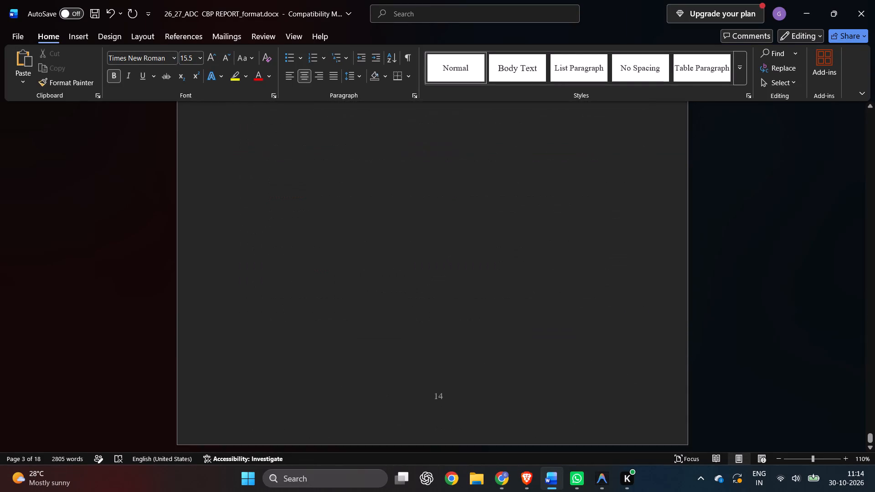
pyautogui.scroll(2, 496, 294)
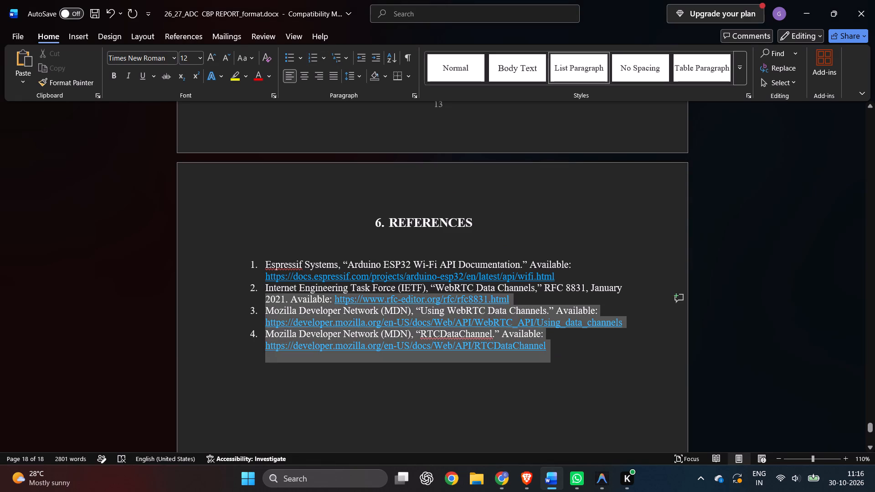
pyautogui.moveTo(243, 262); pyautogui.dragTo(243, 255)
pyautogui.click(358, 75)
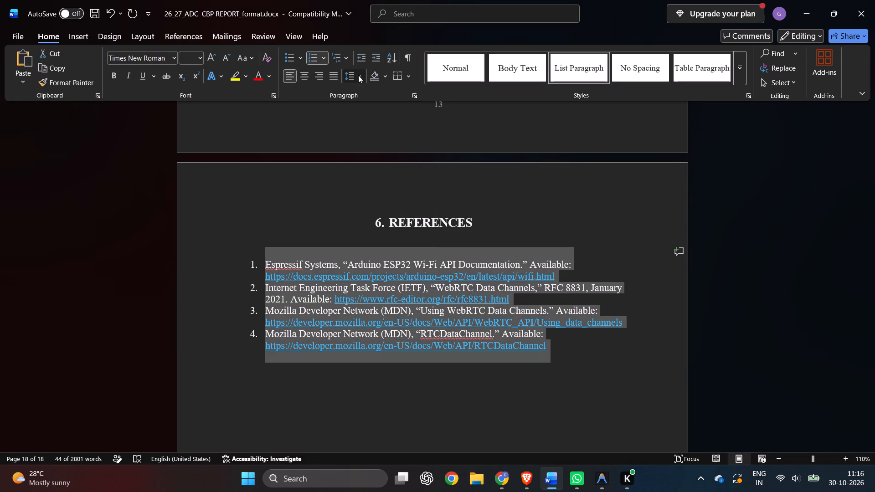
pyautogui.click(369, 121)
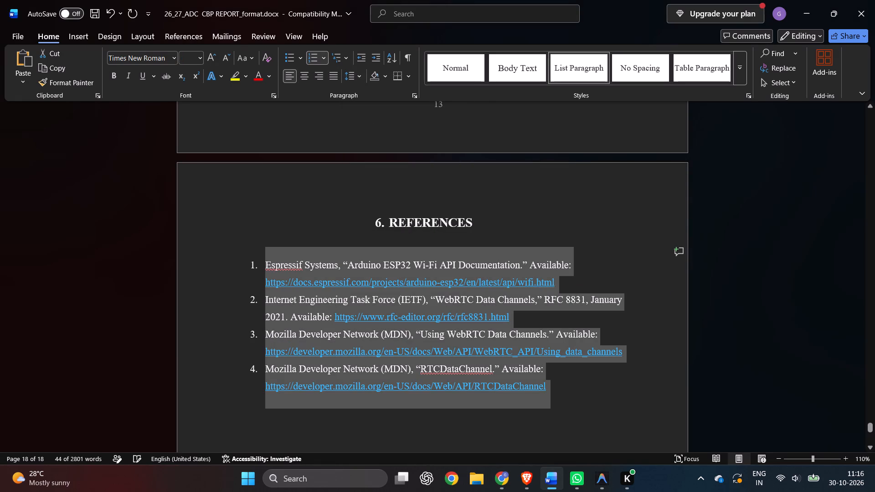
pyautogui.click(550, 225)
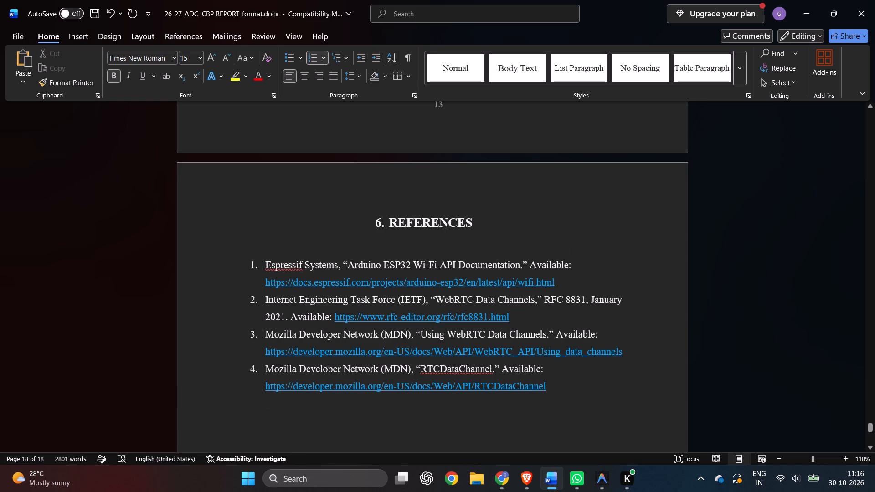
# Review the whole report from the references back through conclusion, output, code, block diagram, abstract and contents to the title page.
pyautogui.scroll(-1, 499, 364)
pyautogui.scroll(2, 499, 364)
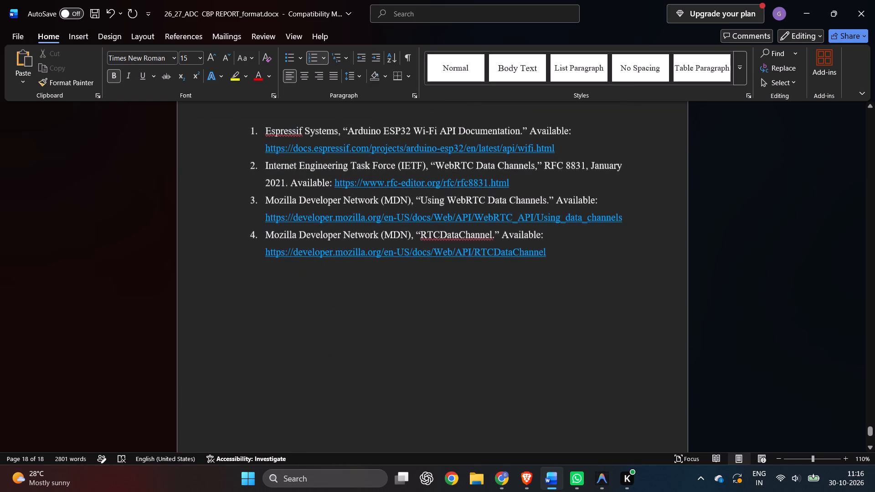
pyautogui.scroll(2, 499, 364)
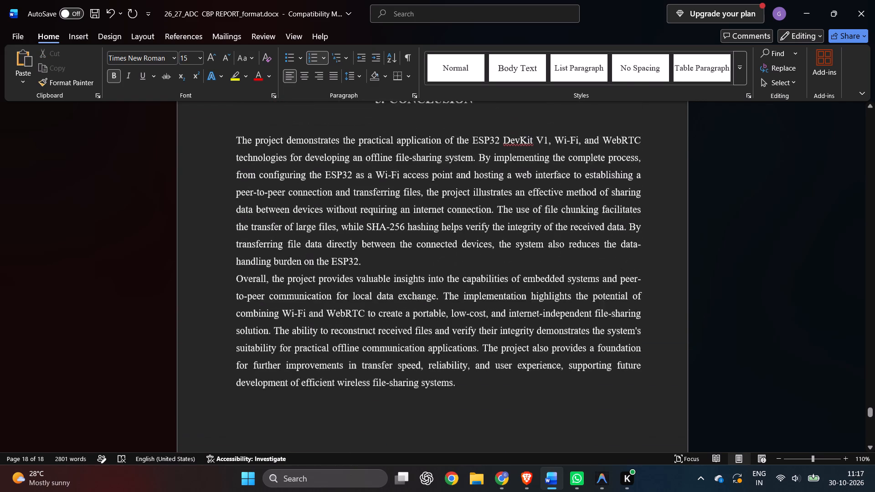
pyautogui.scroll(2, 499, 364)
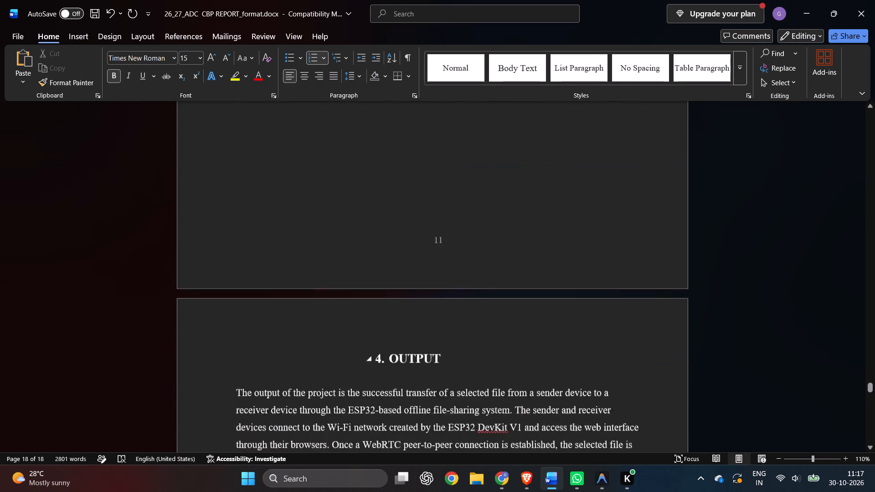
pyautogui.scroll(2, 499, 364)
pyautogui.scroll(-1, 499, 364)
pyautogui.scroll(2, 499, 364)
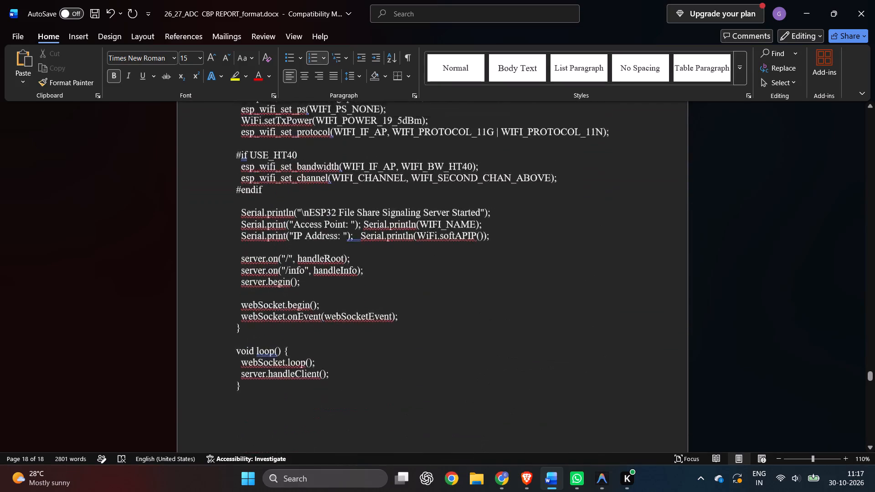
pyautogui.scroll(5, 499, 364)
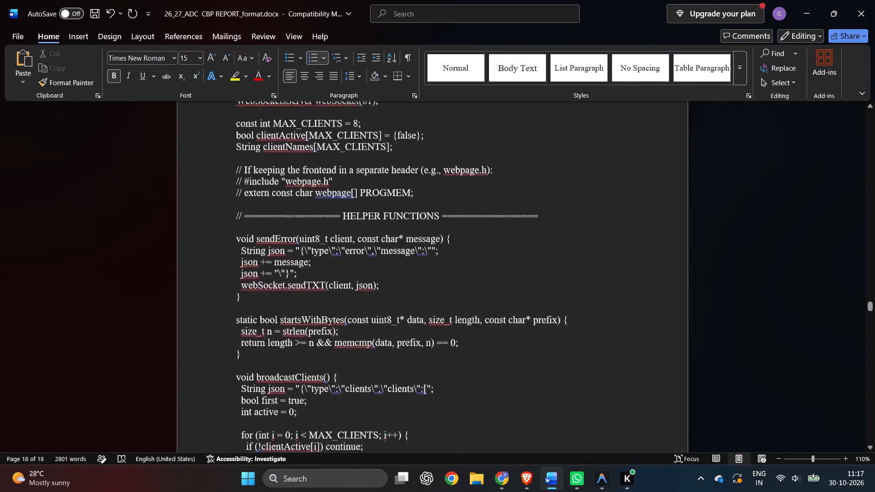
pyautogui.scroll(4, 499, 364)
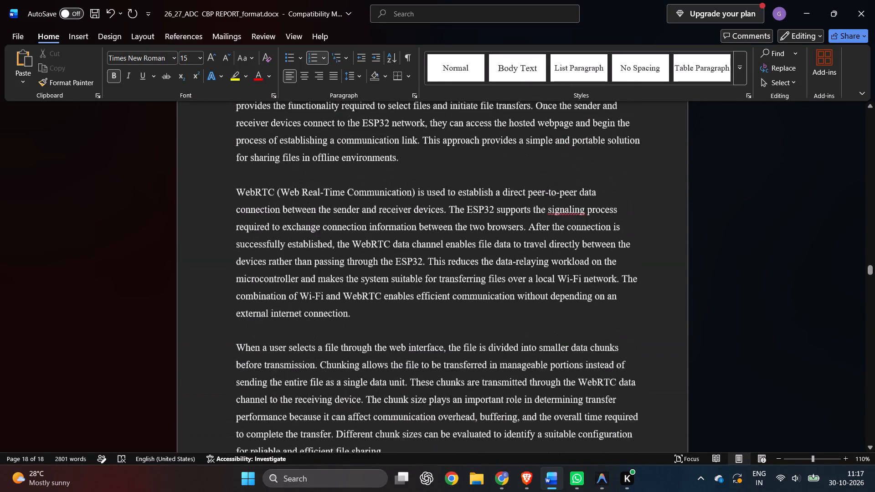
pyautogui.scroll(1, 499, 364)
pyautogui.scroll(-4, 499, 364)
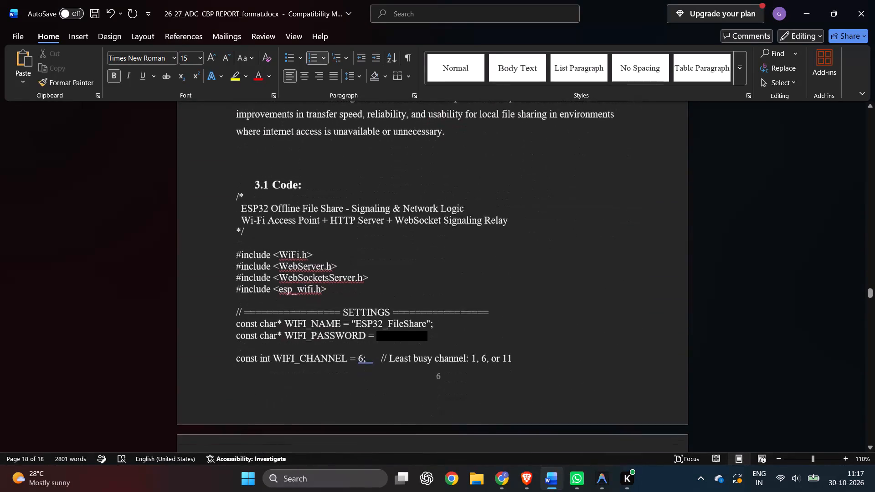
pyautogui.scroll(3, 499, 364)
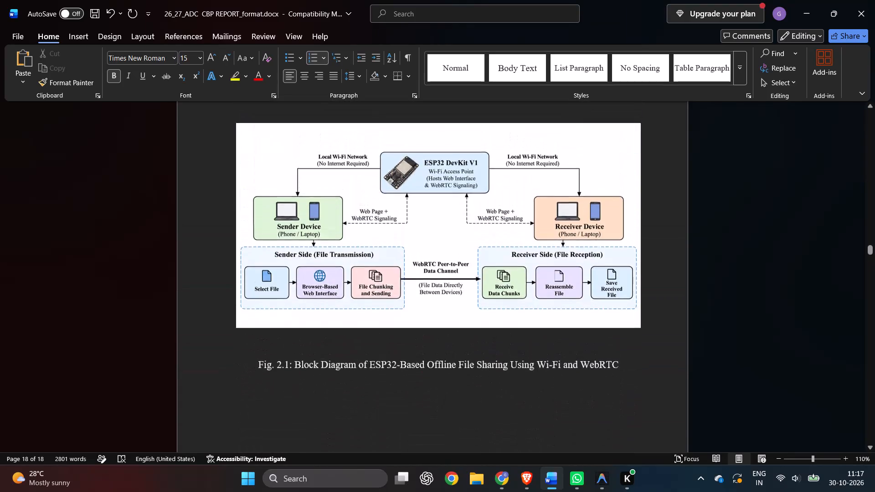
pyautogui.scroll(4, 499, 364)
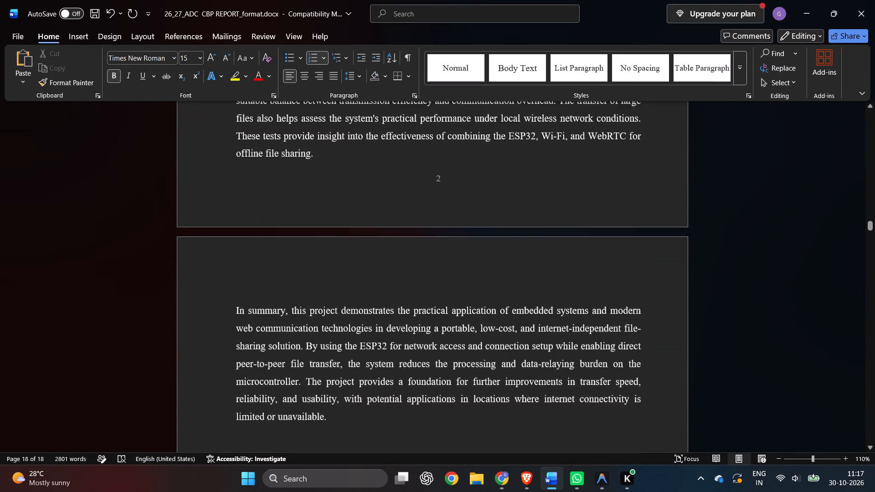
pyautogui.scroll(3, 499, 364)
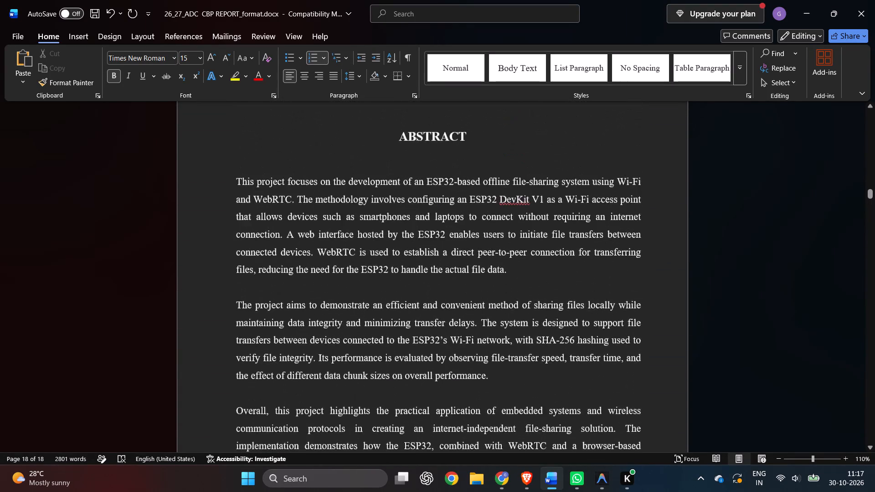
pyautogui.scroll(2, 499, 364)
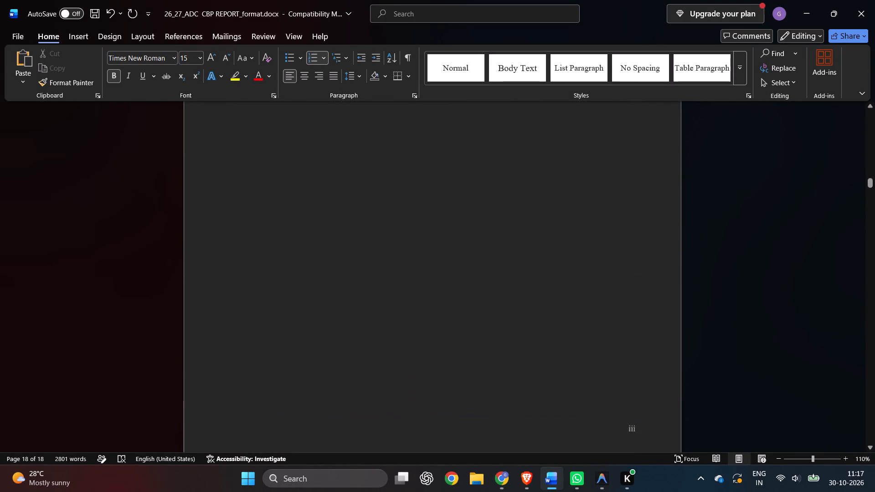
pyautogui.scroll(2, 499, 364)
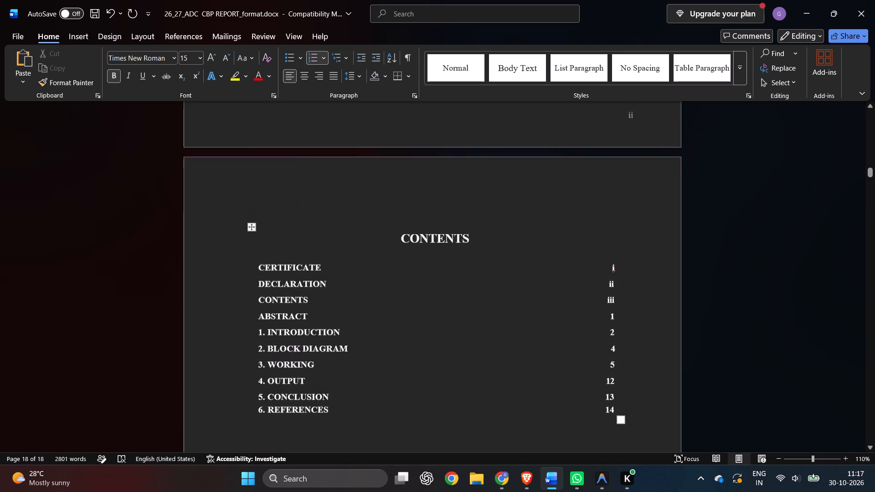
pyautogui.scroll(3, 499, 364)
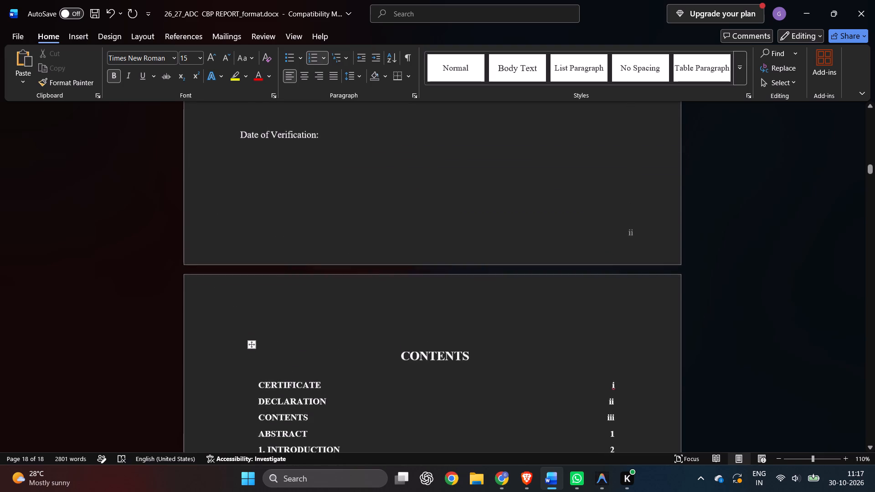
pyautogui.scroll(1, 499, 364)
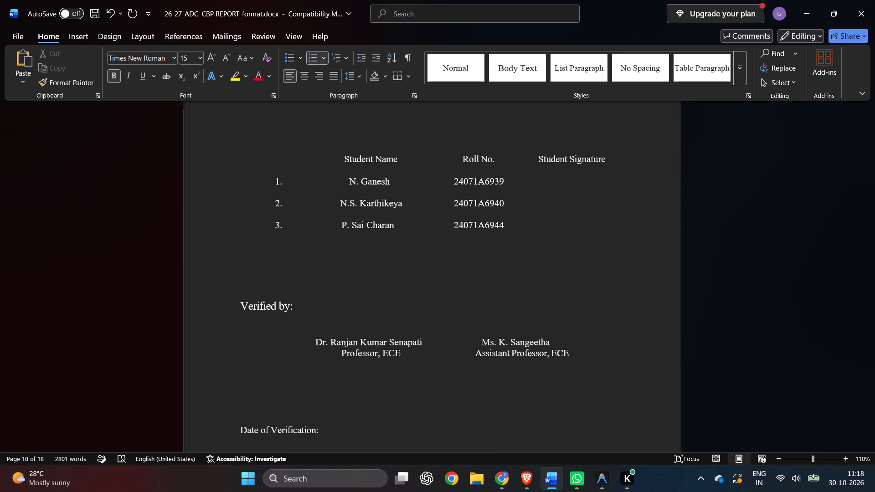
# Examine the report's title page, from the project title and course name through the student table, supervisors and department details.
pyautogui.scroll(10, 440, 351)
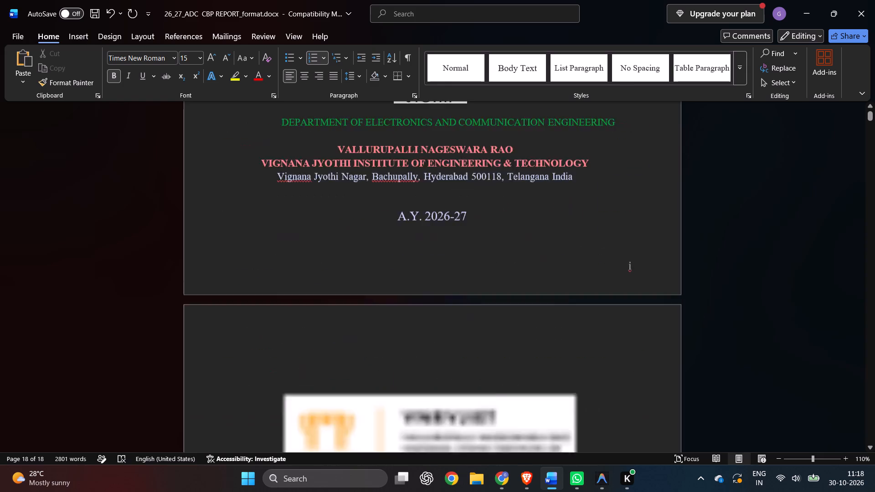
pyautogui.scroll(9, 440, 351)
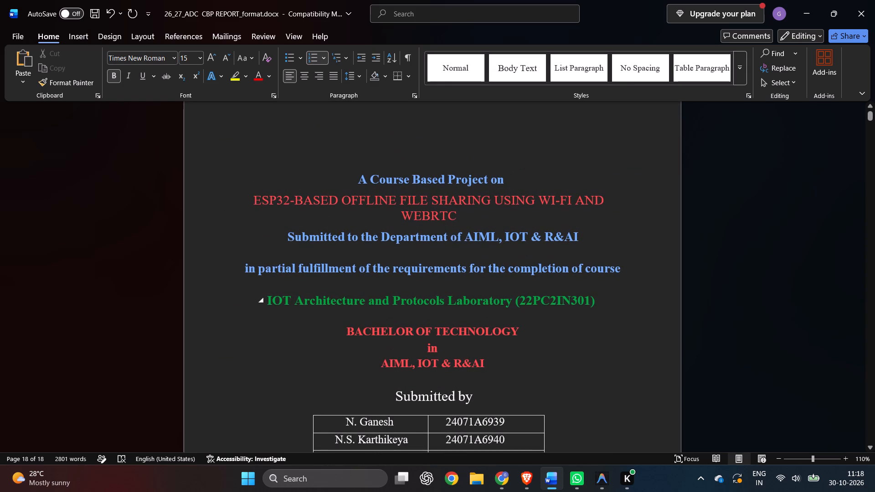
pyautogui.scroll(-1, 423, 274)
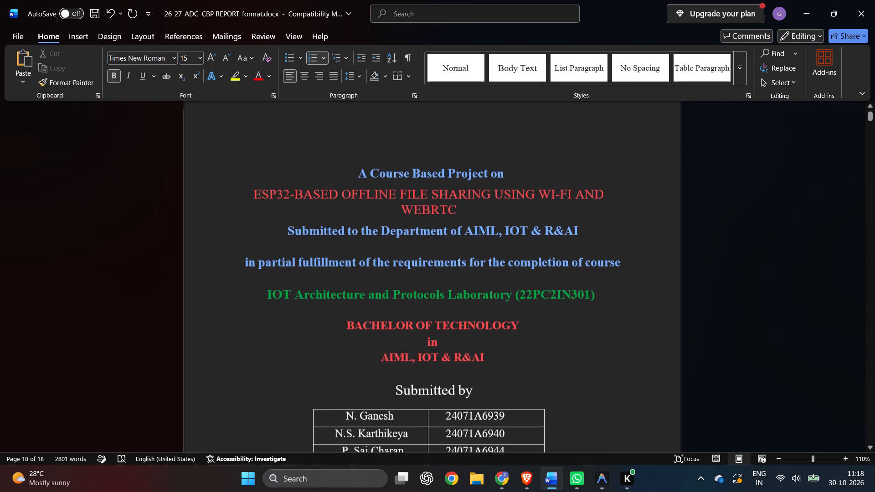
pyautogui.scroll(-3, 423, 274)
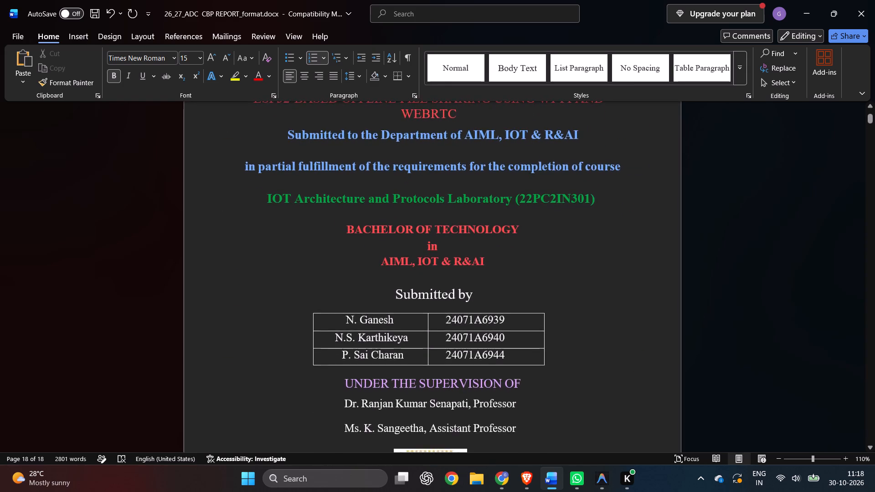
pyautogui.scroll(-1, 423, 274)
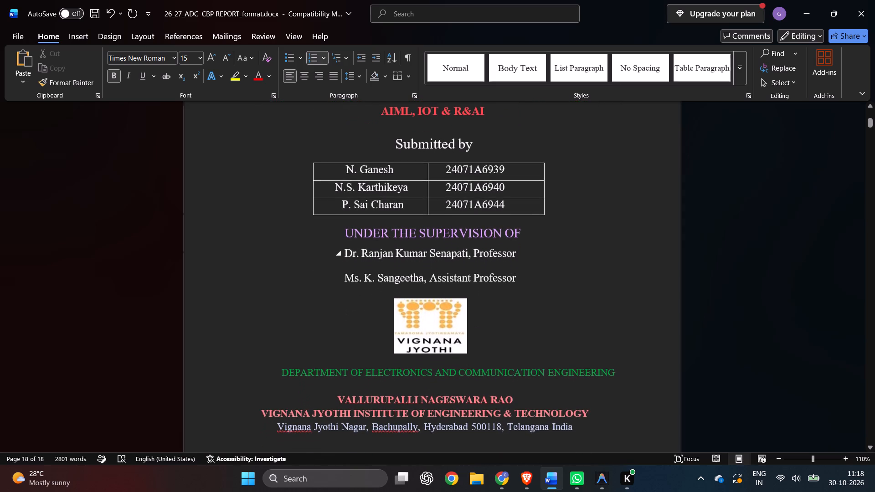
pyautogui.scroll(-1, 423, 274)
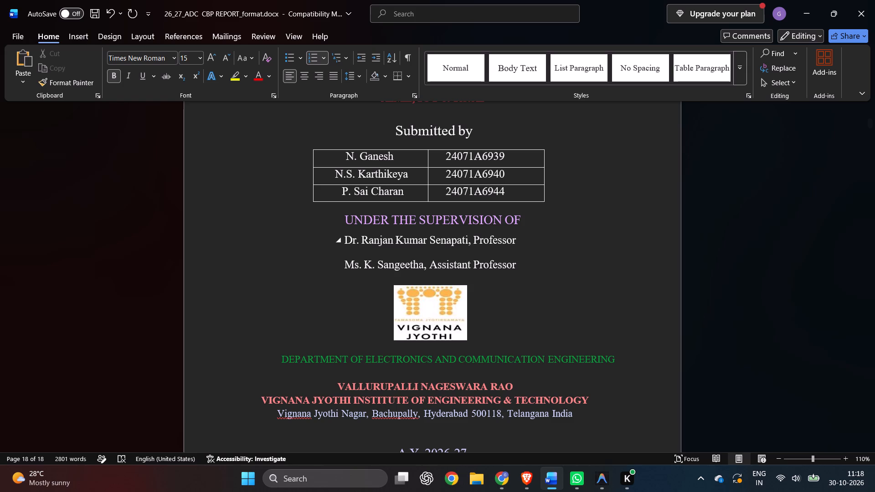
# Search the web in Chrome for "vnr aiml faculty" and open the VNRVJIET CSE (AI & ML), IoT and R&AI department page.
pyautogui.click(527, 266)
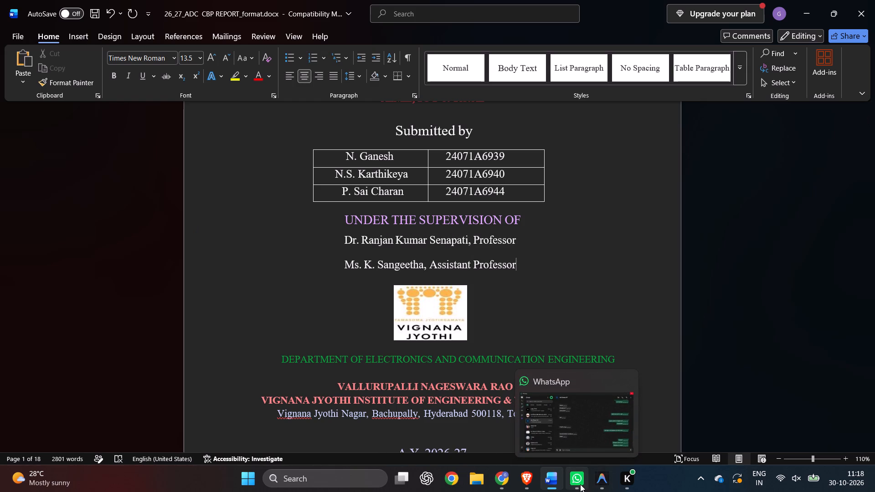
pyautogui.click(509, 477)
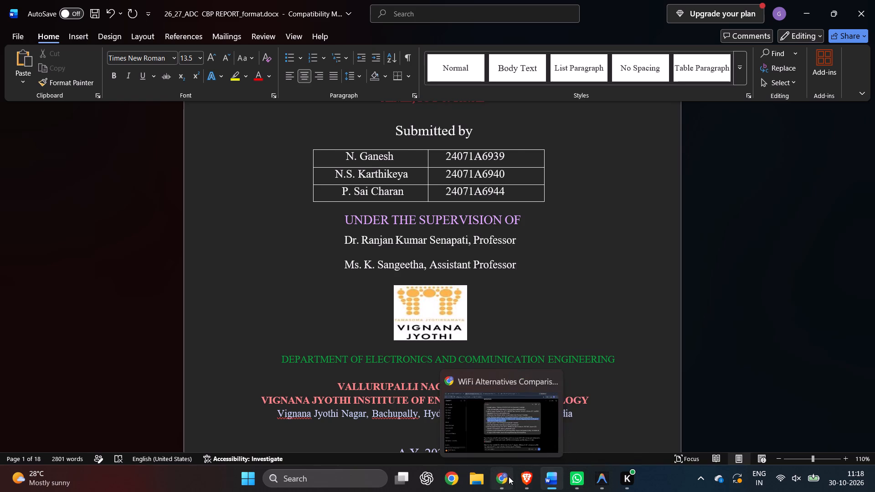
pyautogui.click(409, 0)
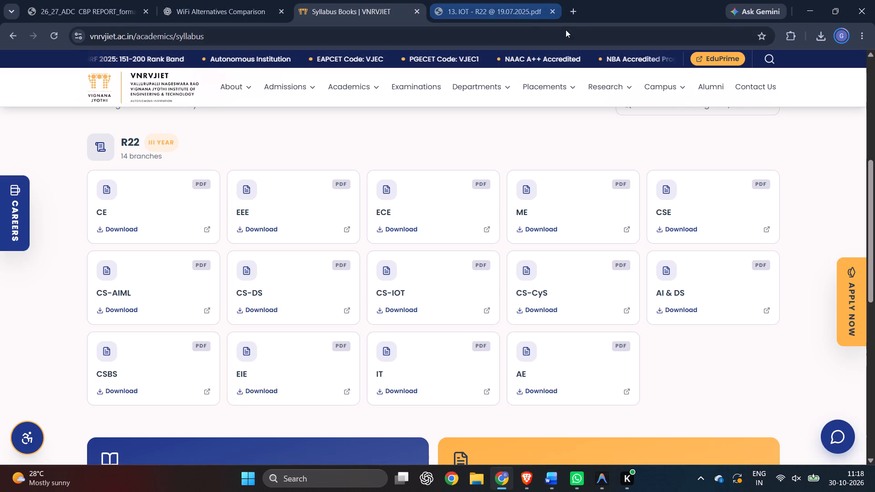
pyautogui.click(562, 36)
pyautogui.write('vnr')
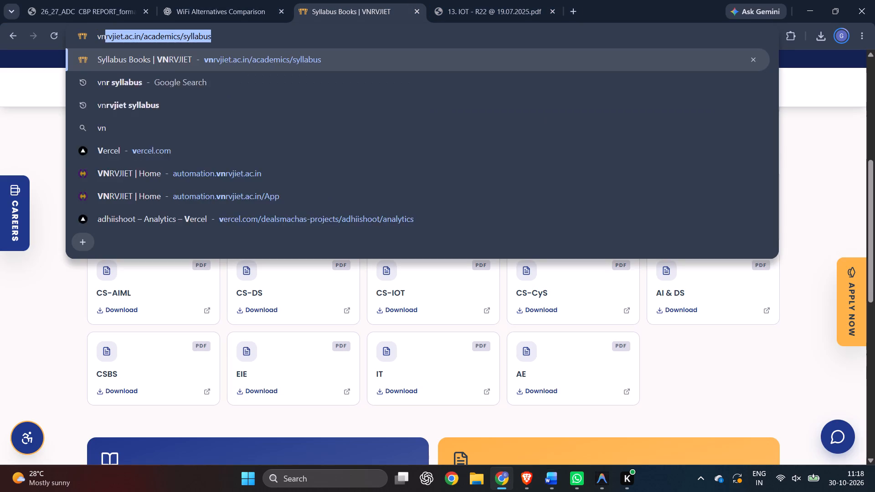
pyautogui.press('space')
pyautogui.write('aiml')
pyautogui.press('space')
pyautogui.press('Return')
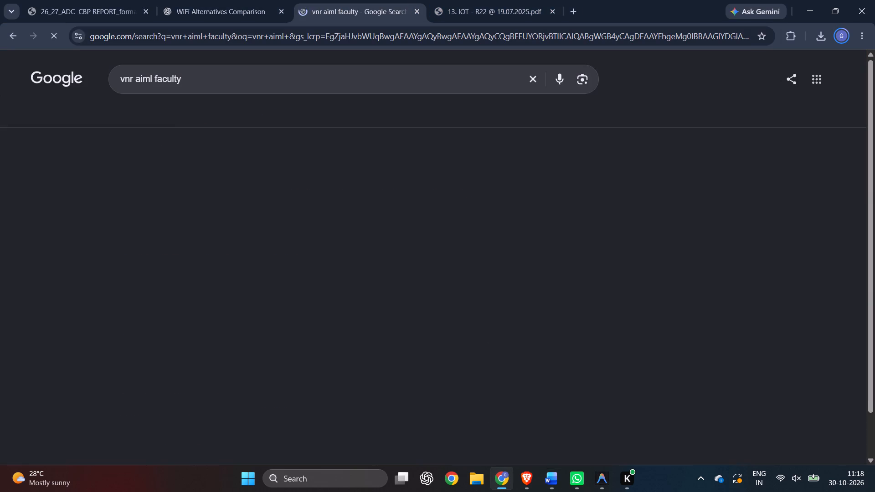
pyautogui.click(211, 179)
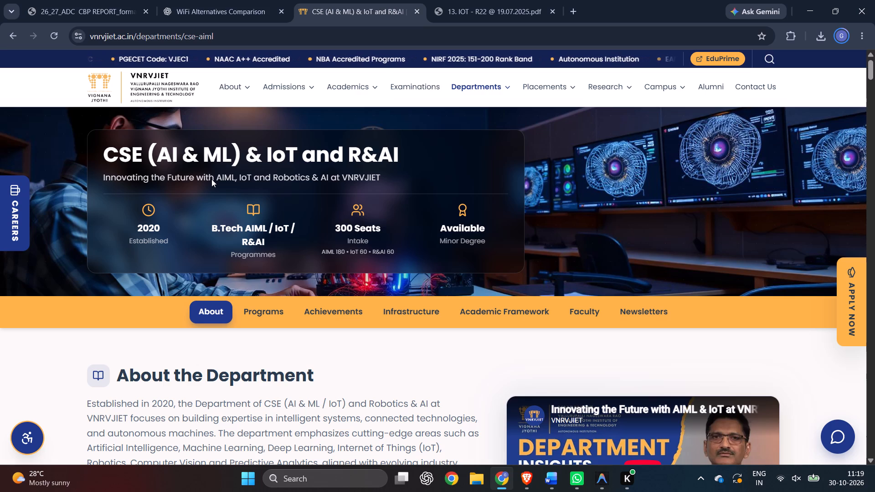
# Look through the department page from its overview and vision through programmes and career scope to the academic framework.
pyautogui.scroll(-1, 197, 331)
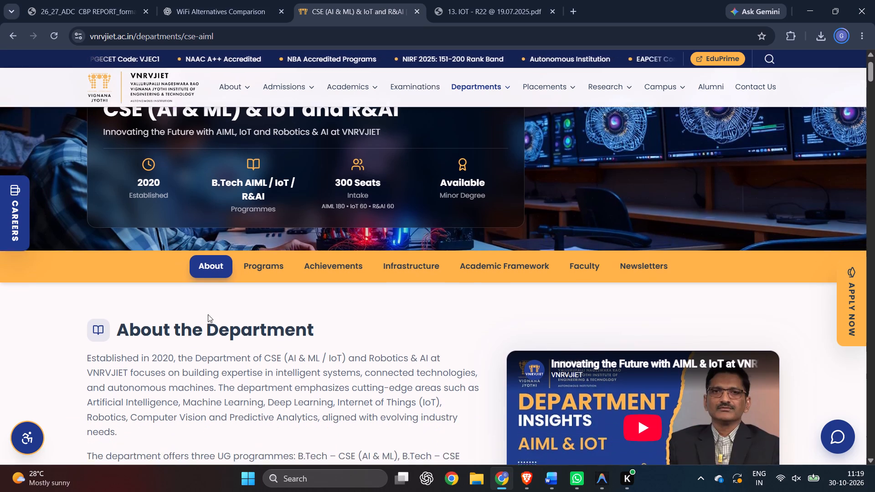
pyautogui.scroll(-3, 208, 314)
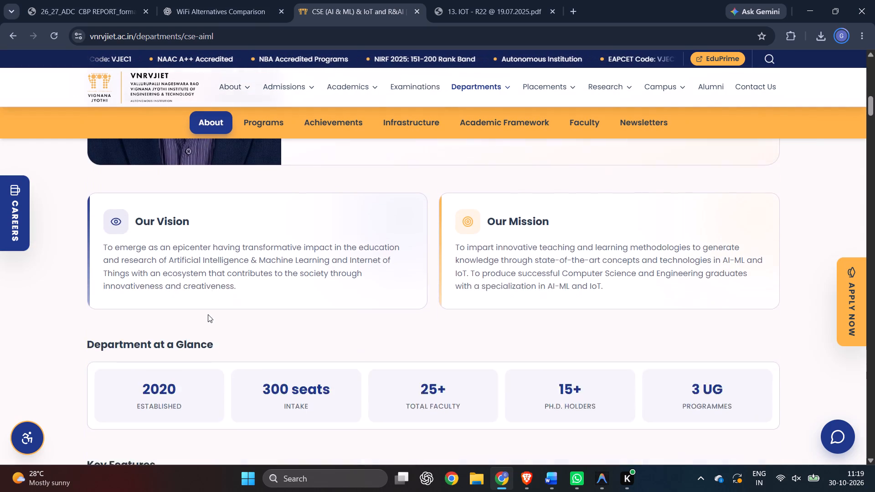
pyautogui.scroll(-3, 208, 314)
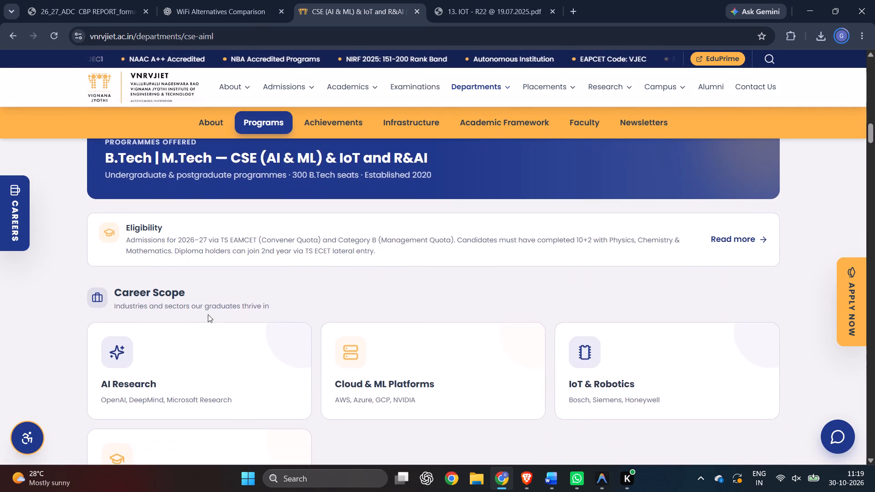
pyautogui.scroll(-3, 208, 314)
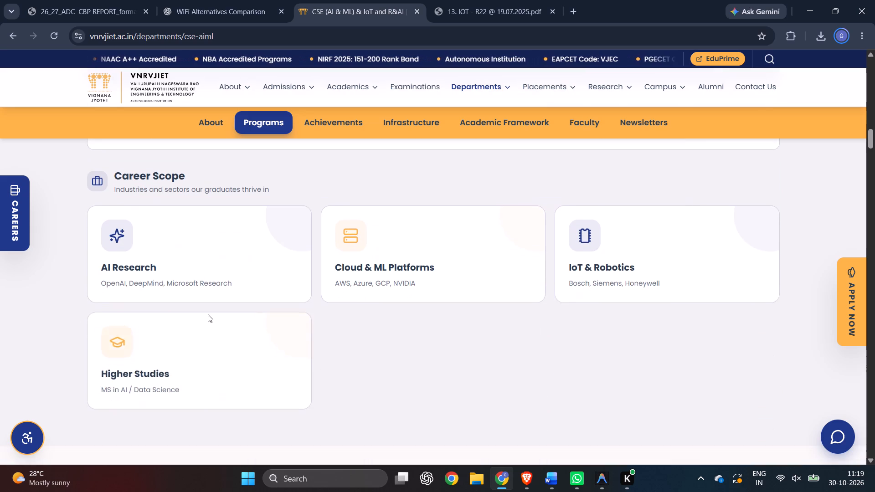
pyautogui.scroll(-1, 208, 314)
pyautogui.scroll(3, 208, 314)
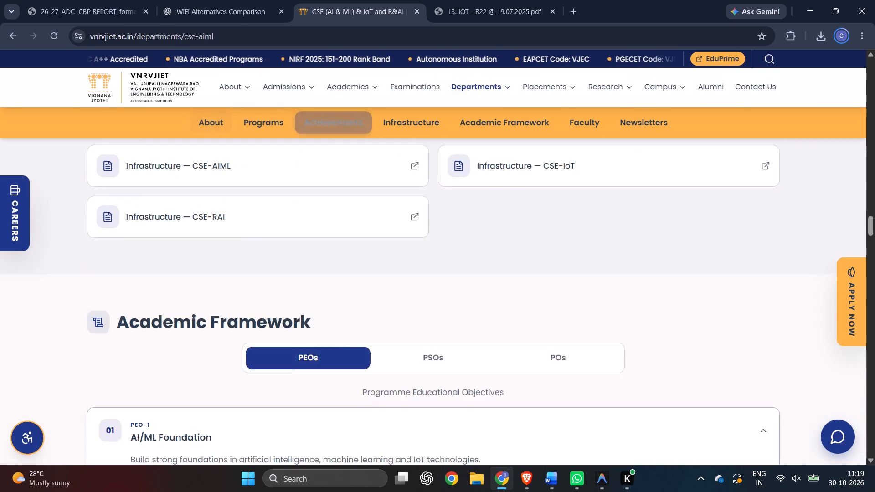
pyautogui.scroll(1, 208, 314)
# Compare the V semester course table in the R22 IoT syllabus PDF with the course details on the report's title page in Word.
pyautogui.click(508, 0)
pyautogui.click(416, 0)
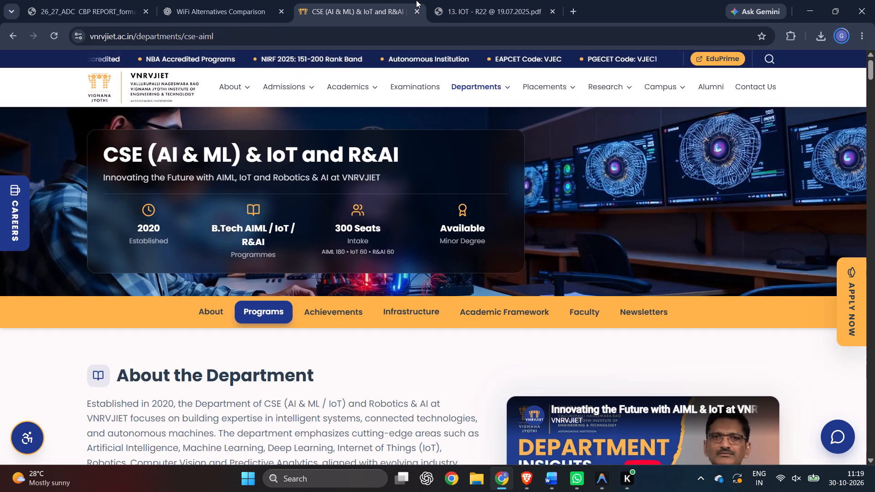
pyautogui.click(492, 0)
pyautogui.click(278, 0)
pyautogui.click(324, 0)
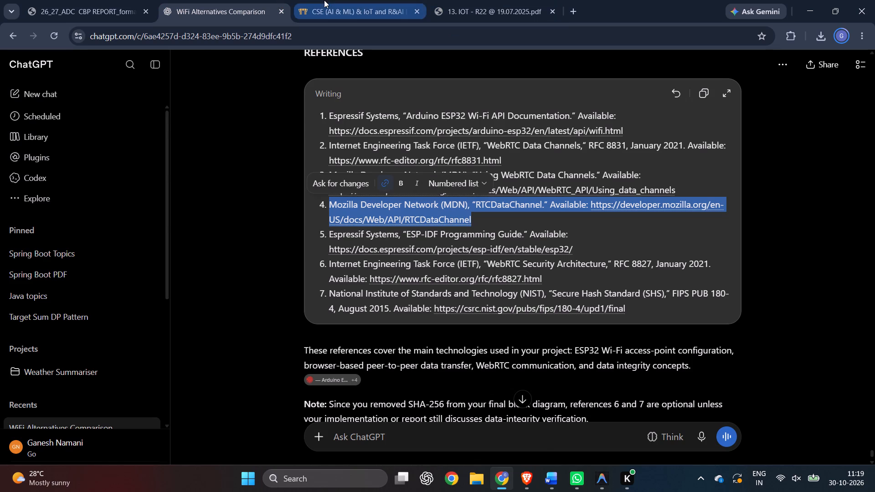
pyautogui.click(442, 0)
pyautogui.scroll(2, 443, 210)
pyautogui.hotkey('alt', 'Tab')
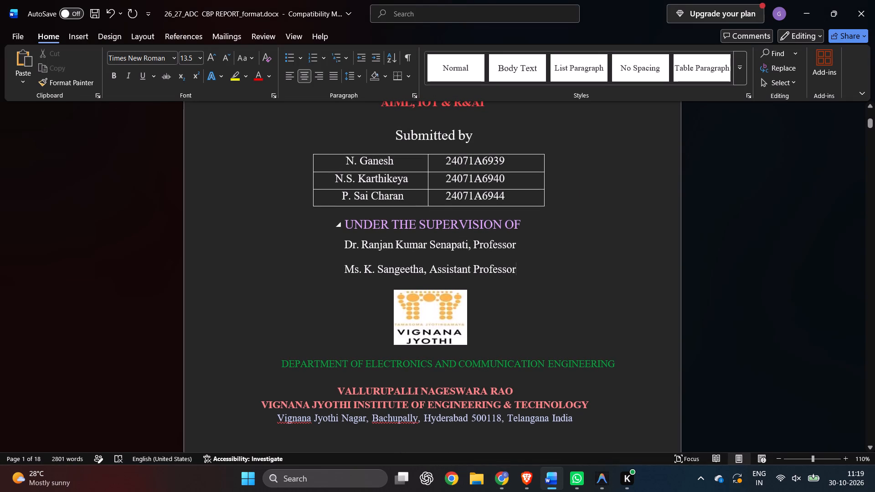
pyautogui.hotkey('alt', 'Tab')
pyautogui.scroll(-1, 415, 292)
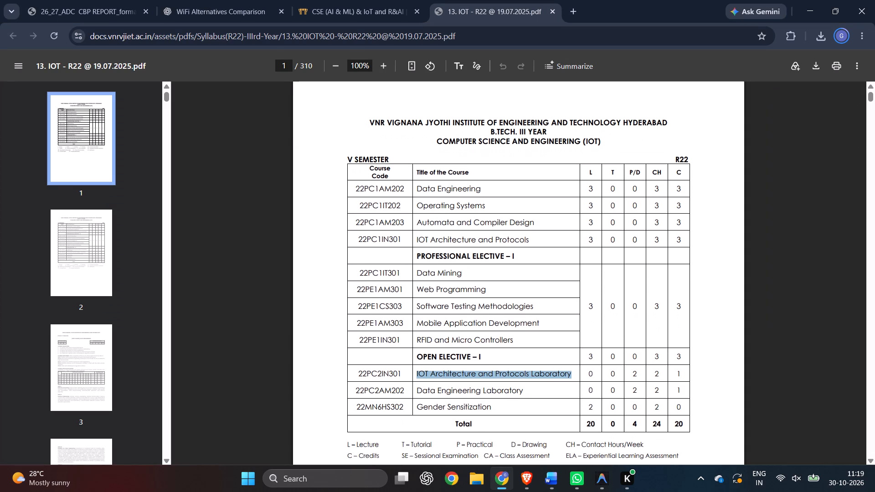
pyautogui.hotkey('alt', 'Tab')
pyautogui.scroll(1, 453, 297)
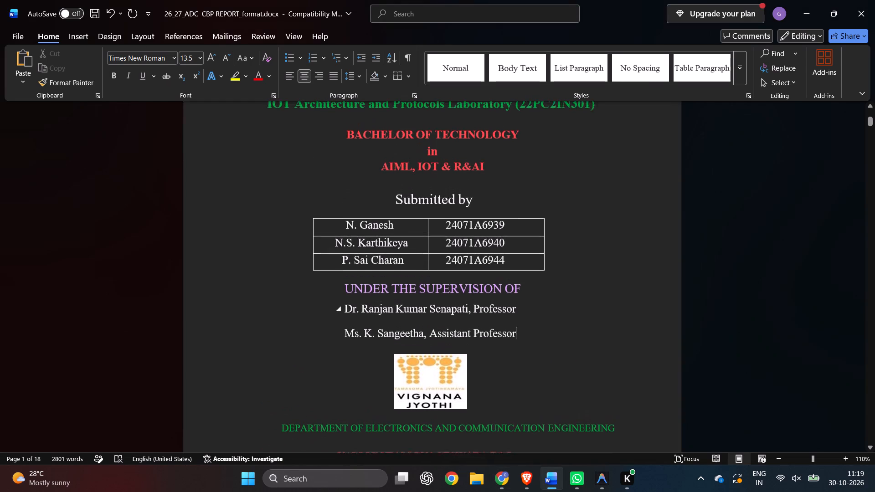
# Check the report's title page and certificate page in Word, including the department and supervisor lines.
pyautogui.scroll(3, 453, 297)
pyautogui.scroll(-4, 453, 297)
pyautogui.scroll(1, 453, 297)
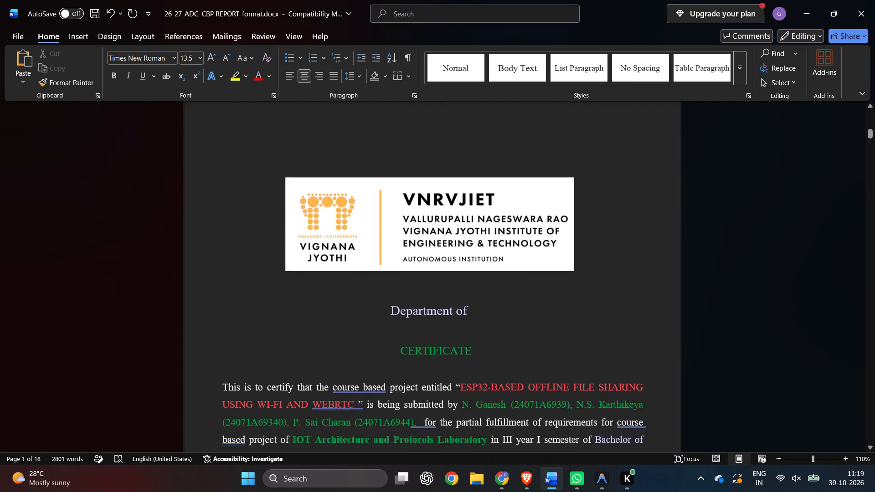
pyautogui.scroll(3, 453, 297)
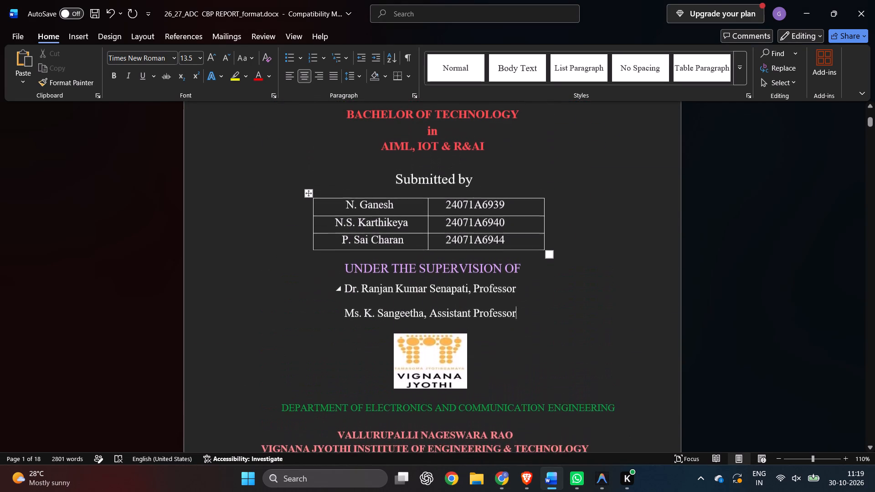
pyautogui.scroll(2, 453, 297)
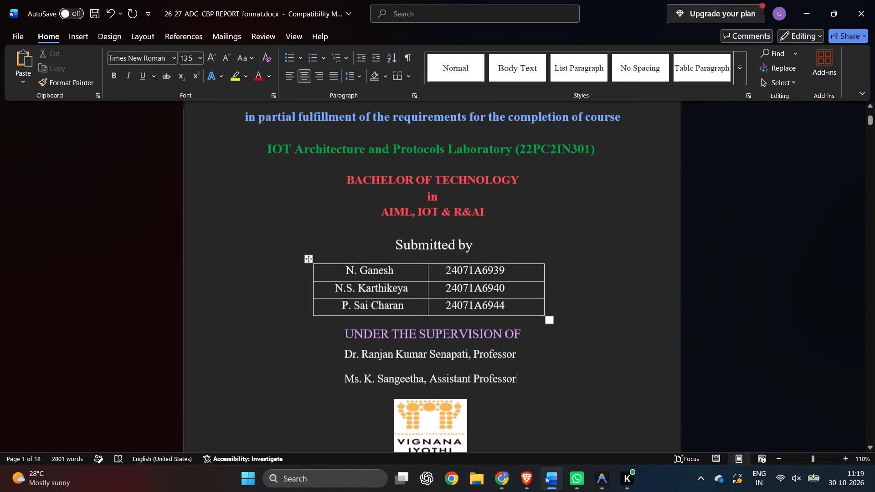
# Look through the AIML, IoT and R&AI department page in Chrome and go to its Faculty section.
pyautogui.hotkey('alt', 'Tab')
pyautogui.scroll(-1, 385, 309)
pyautogui.hotkey('alt', 'Tab')
pyautogui.hotkey('alt', 'Tab')
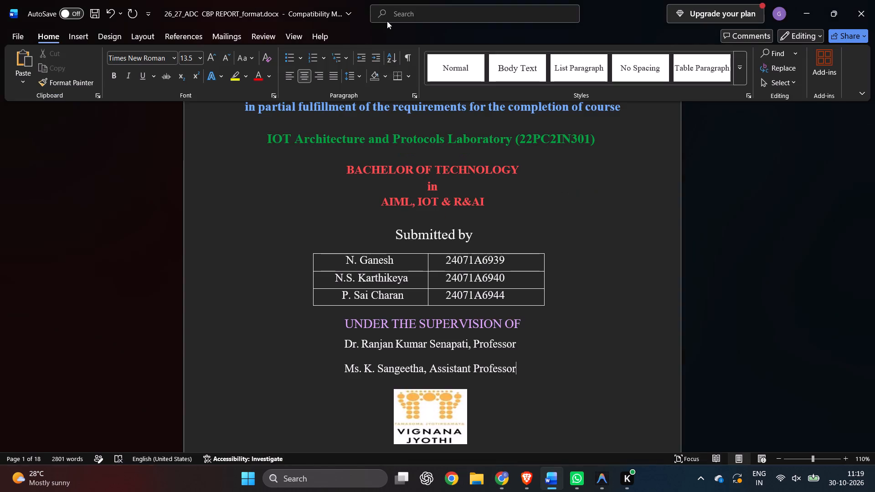
pyautogui.click(371, 0)
pyautogui.scroll(-4, 278, 267)
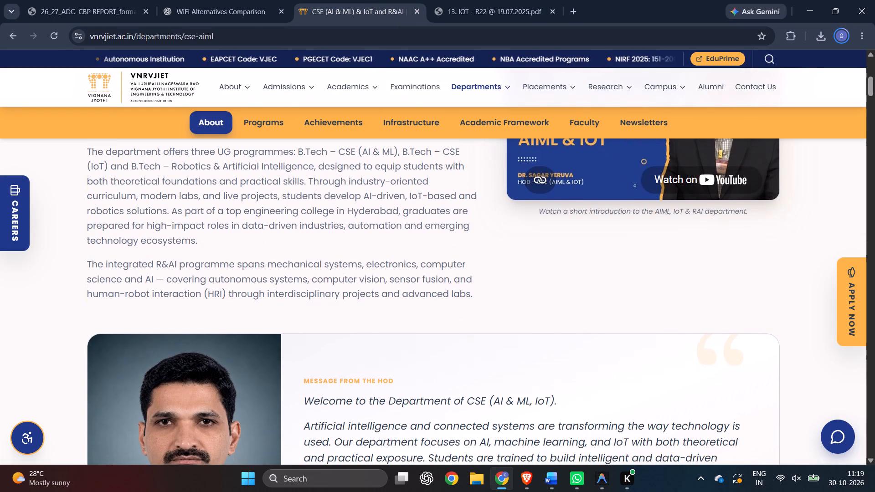
pyautogui.scroll(-2, 315, 374)
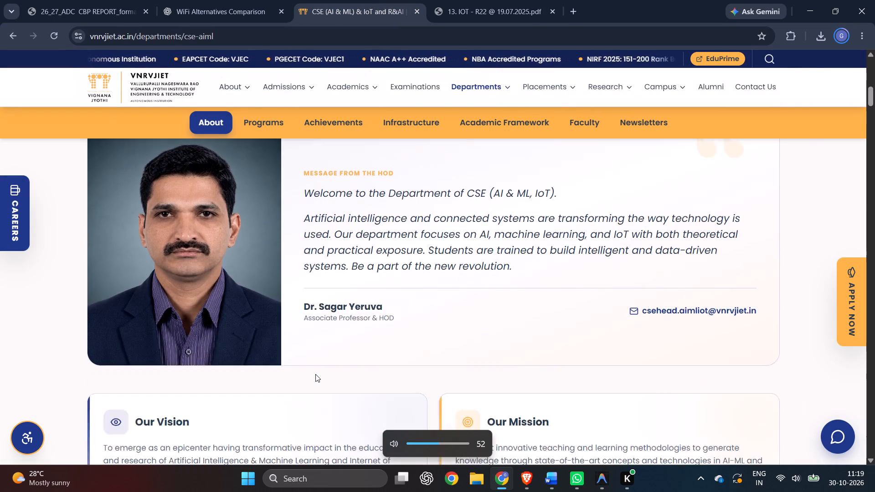
pyautogui.scroll(-6, 315, 374)
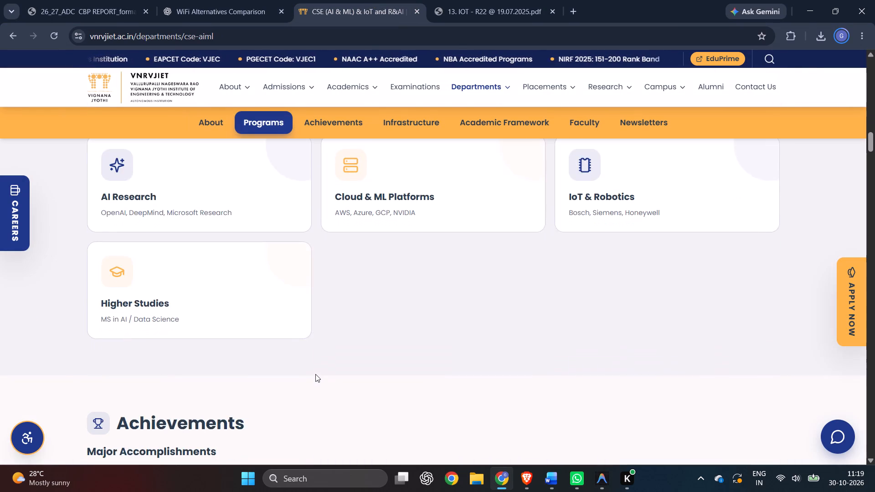
pyautogui.scroll(-6, 315, 374)
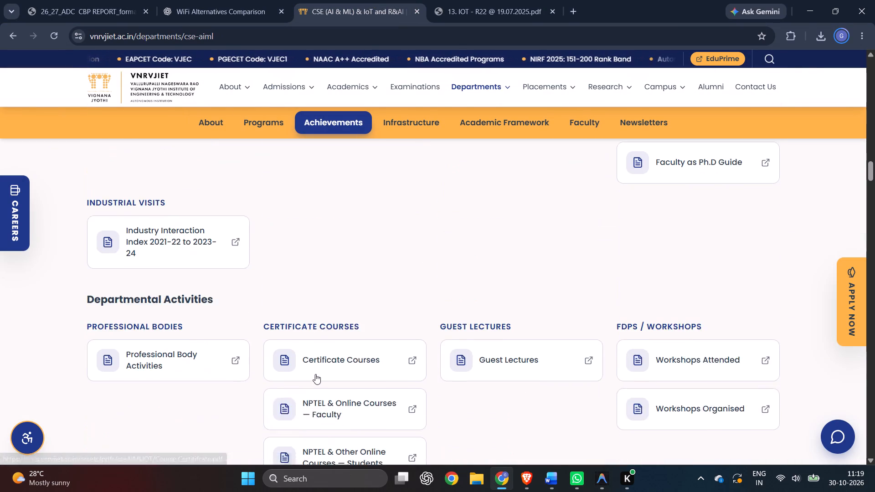
pyautogui.scroll(-6, 315, 374)
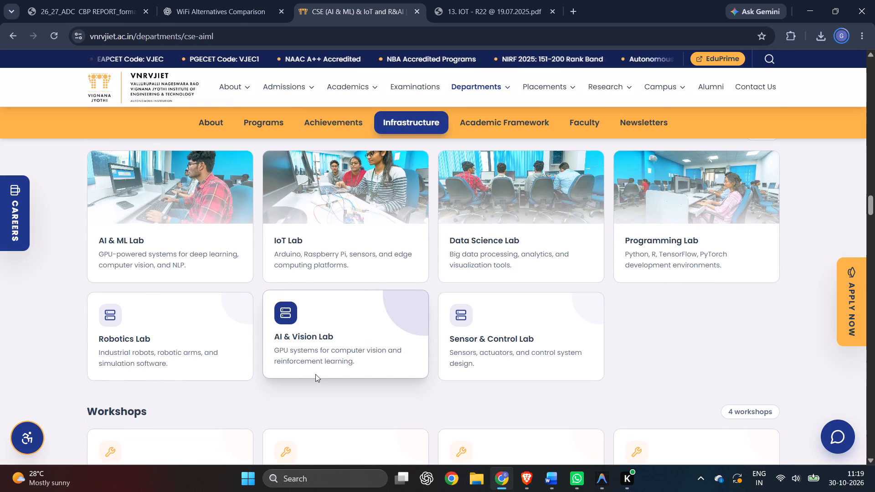
pyautogui.hscroll(1, 460, 168)
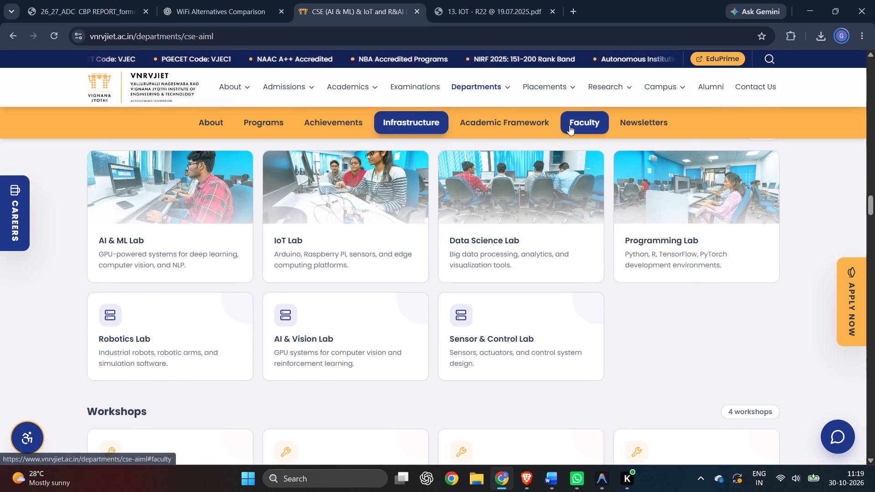
pyautogui.click(569, 125)
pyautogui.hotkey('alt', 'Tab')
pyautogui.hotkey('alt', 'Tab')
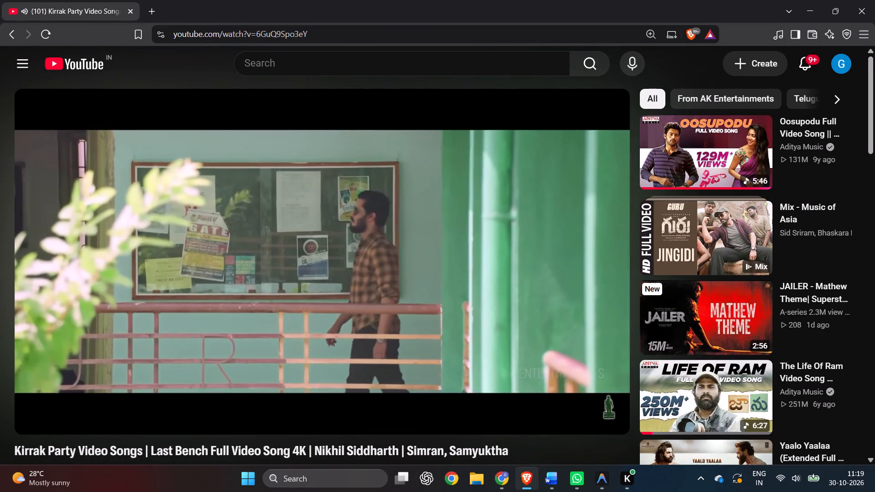
# Look through the faculty members' names and designations on the AIML, IoT and R&AI department page in Chrome.
pyautogui.hotkey('alt', 'Tab')
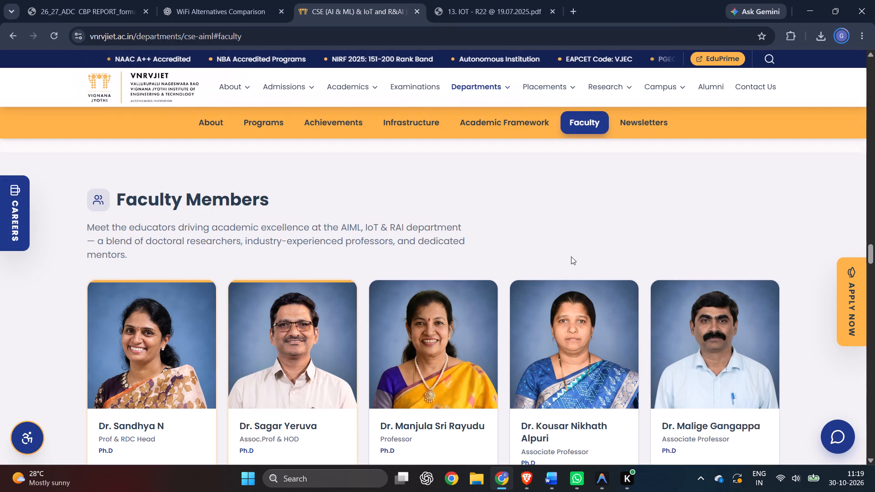
pyautogui.scroll(-1, 571, 256)
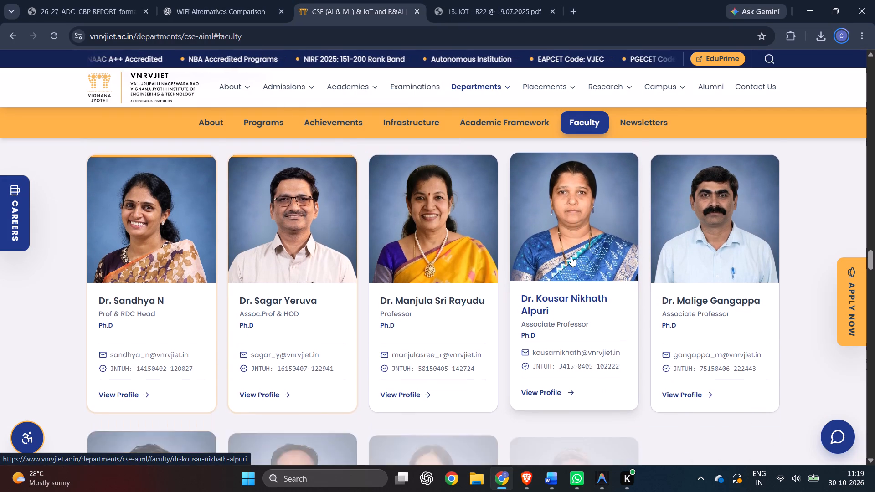
pyautogui.scroll(-1, 571, 256)
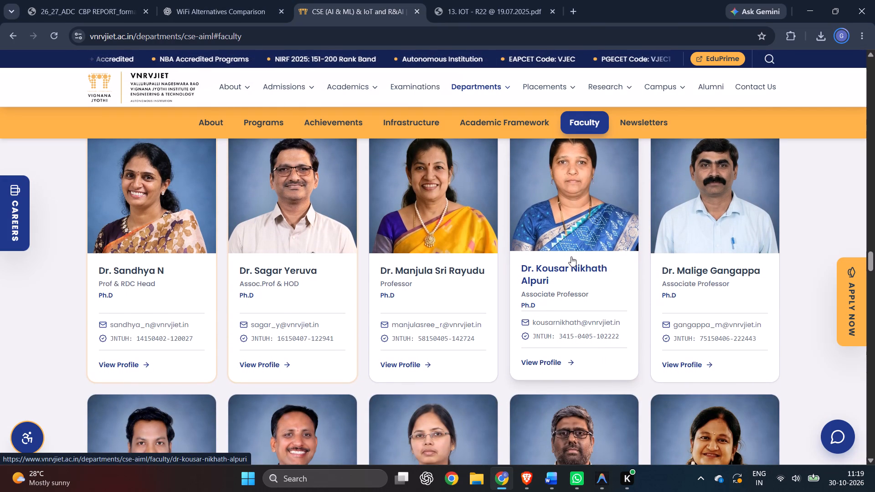
pyautogui.hotkey('alt', 'Tab')
pyautogui.hotkey('alt', 'Tab')
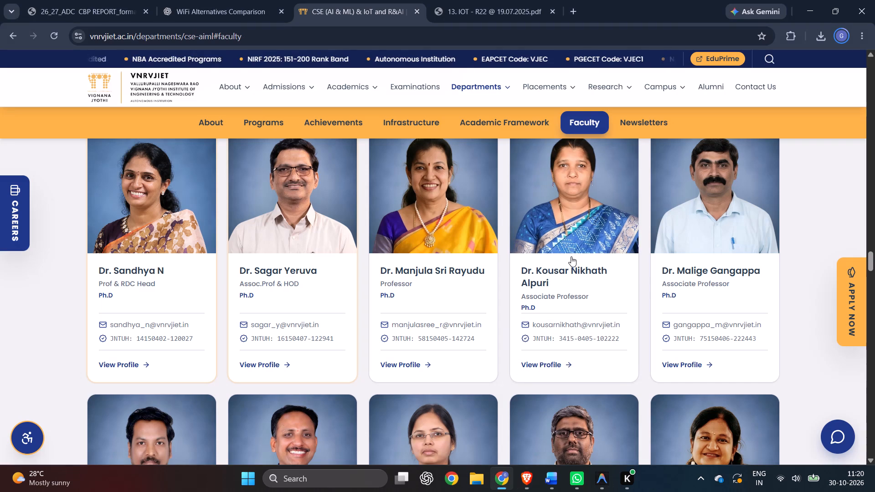
pyautogui.hotkey('alt', 'Tab')
pyautogui.hotkey('alt', 'Tab')
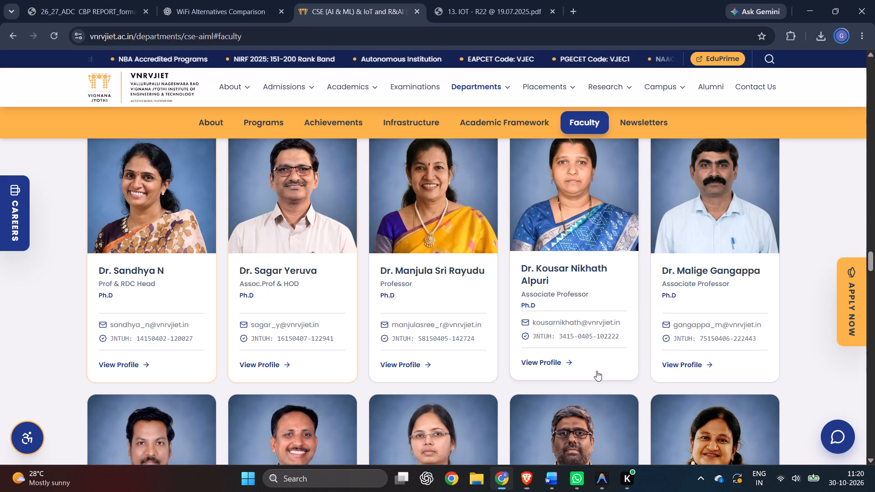
pyautogui.scroll(-3, 597, 371)
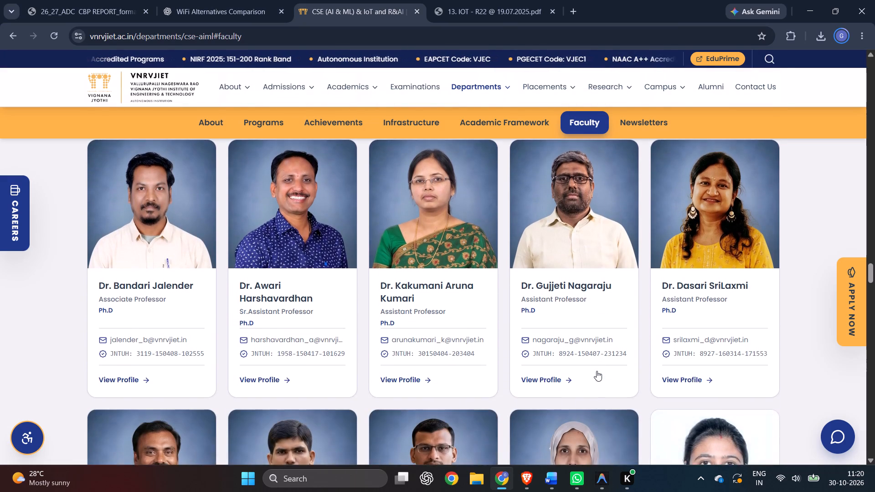
pyautogui.scroll(-2, 597, 371)
pyautogui.scroll(2, 597, 371)
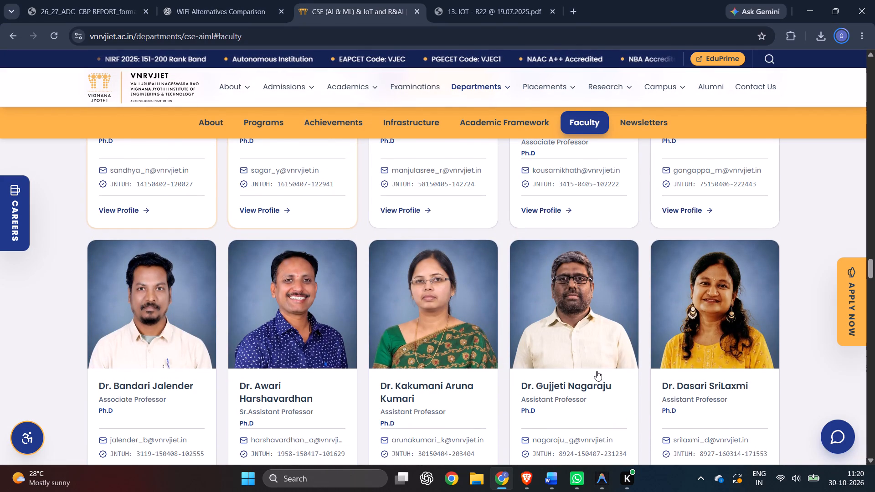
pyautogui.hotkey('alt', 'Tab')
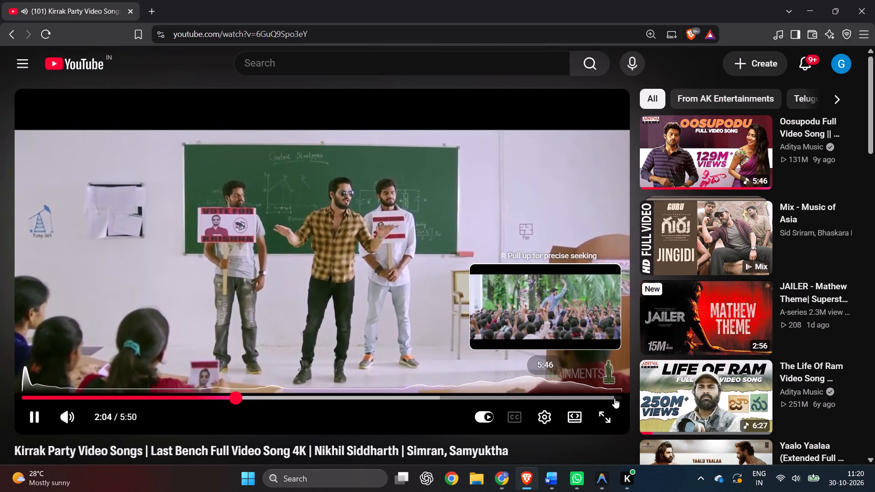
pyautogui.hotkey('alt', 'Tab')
# Examine the AIML, IoT and R&AI department's faculty list for names and designations.
pyautogui.scroll(-1, 614, 398)
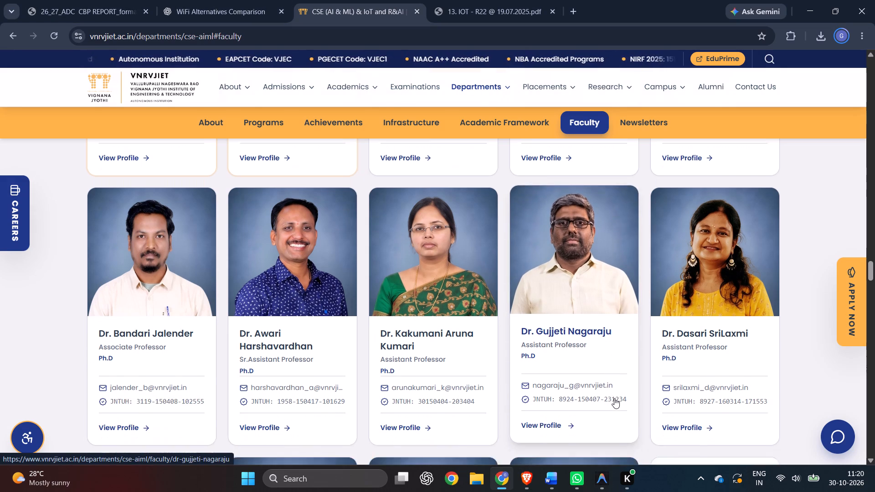
pyautogui.scroll(-3, 614, 398)
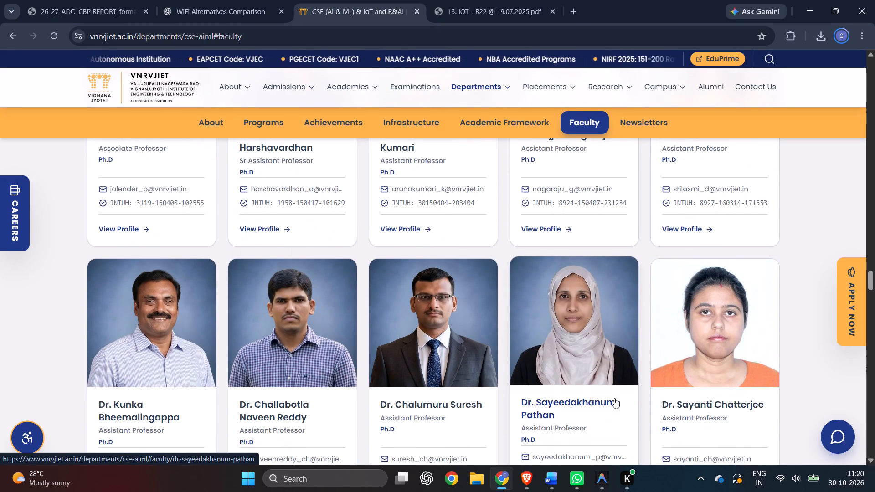
pyautogui.scroll(-2, 614, 398)
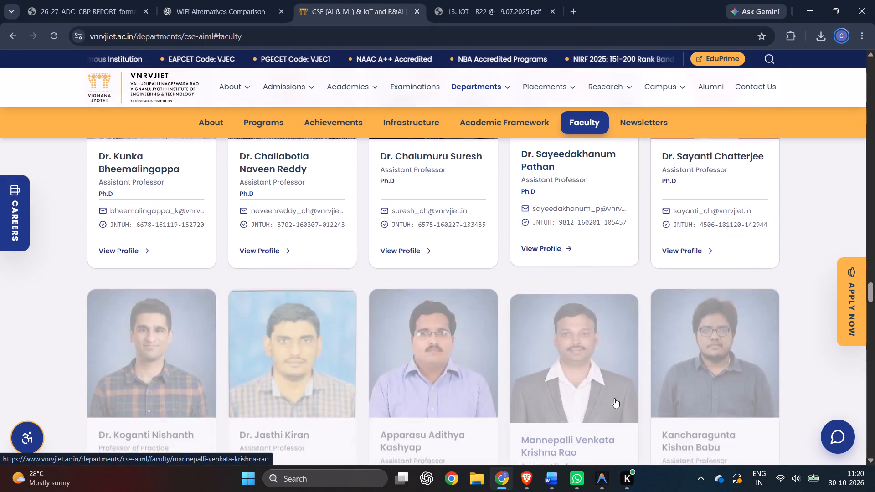
pyautogui.scroll(5, 635, 250)
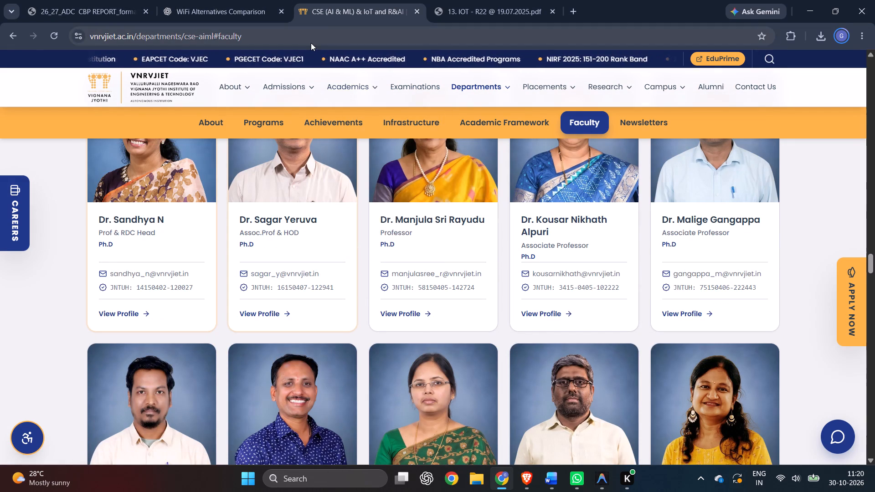
# Search the web for "vnr ece faculty".
pyautogui.click(311, 43)
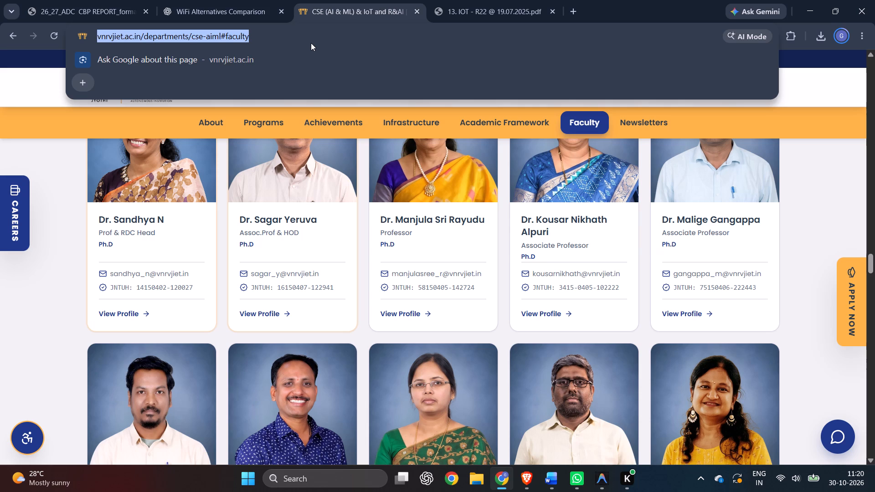
pyautogui.write('vnr ece')
pyautogui.press('space')
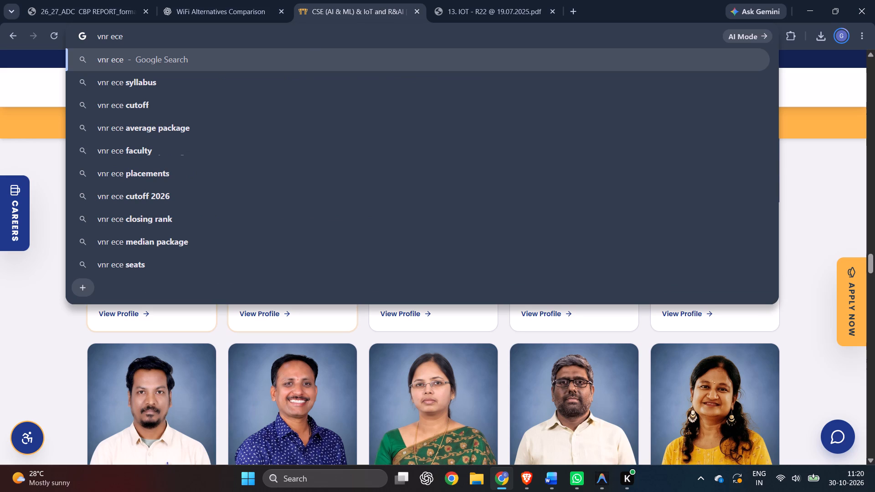
pyautogui.write('fa')
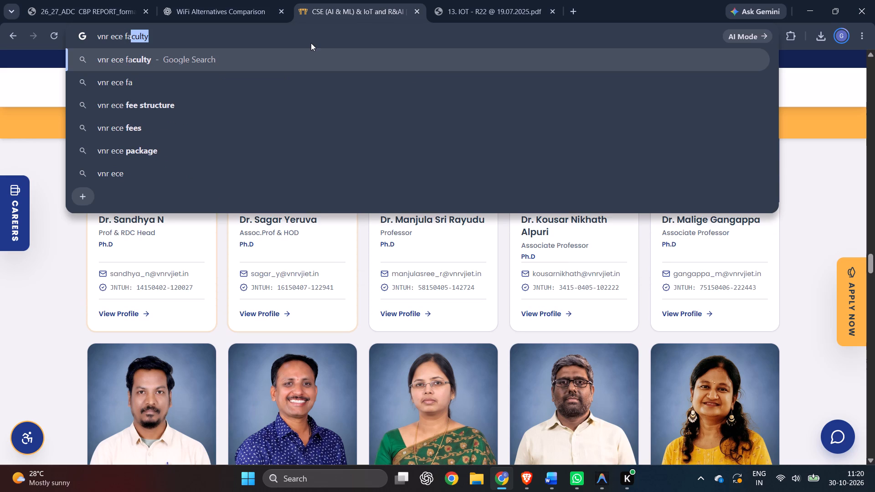
pyautogui.write('culty')
pyautogui.press('Return')
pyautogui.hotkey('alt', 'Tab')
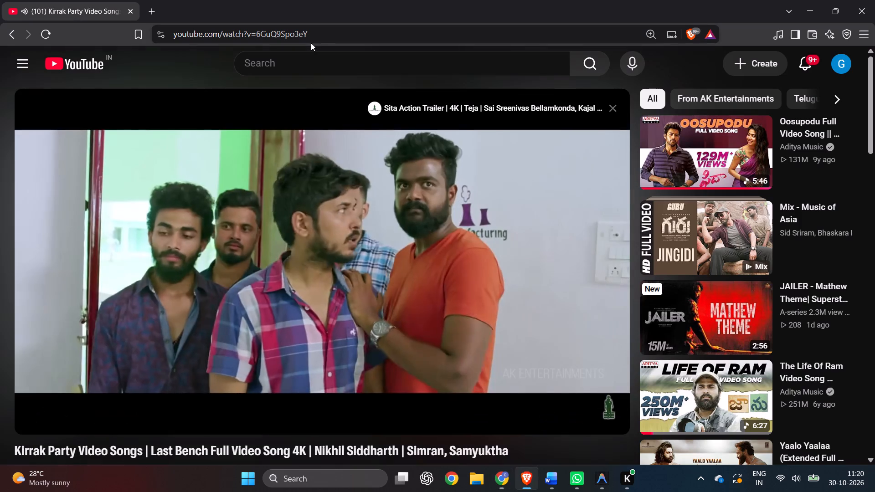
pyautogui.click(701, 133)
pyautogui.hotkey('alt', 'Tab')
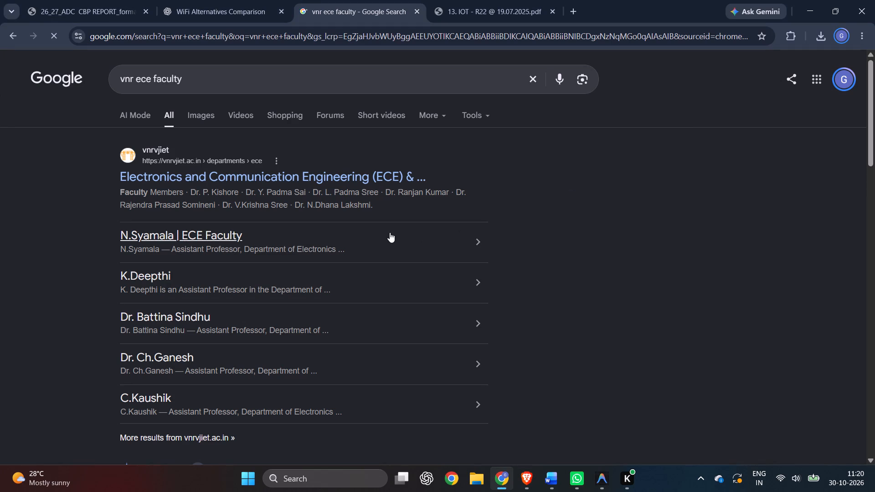
# Open the VNRVJIET Electronics and Communication Engineering department page from the search results in Chrome.
pyautogui.click(309, 173)
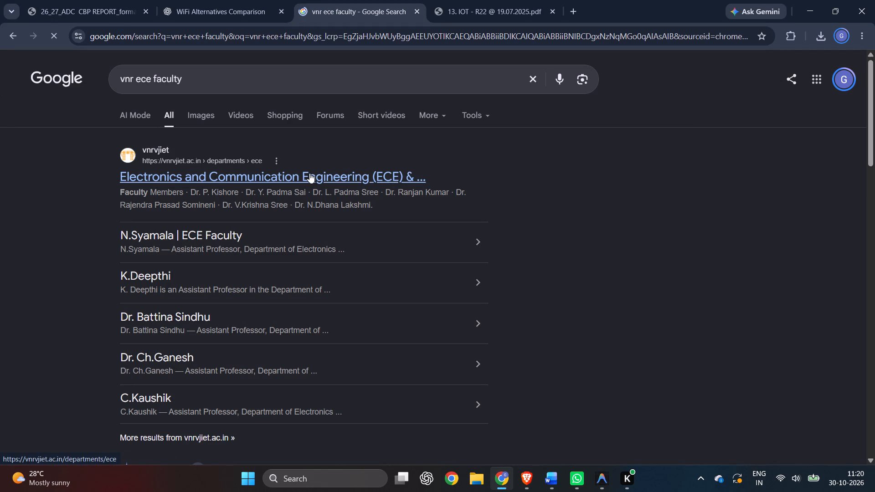
pyautogui.click(285, 182)
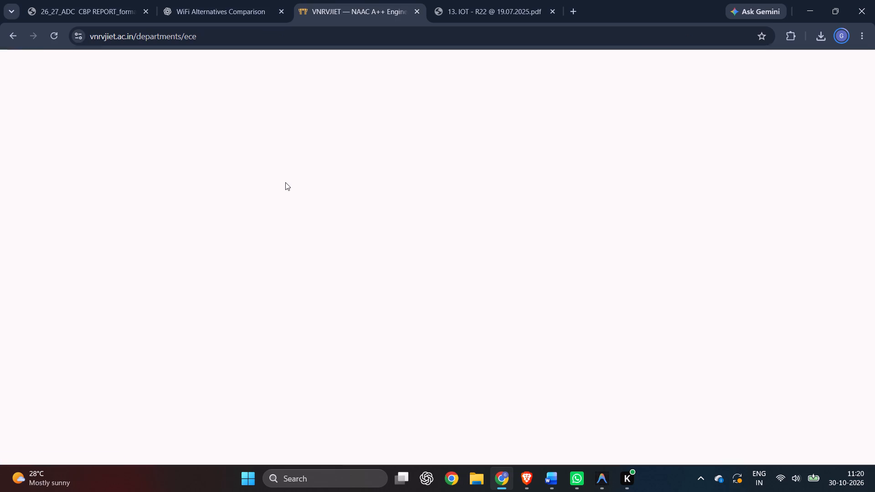
# Look through the Electronics and Communication Engineering department page and go to its Faculty section.
pyautogui.scroll(-1, 285, 182)
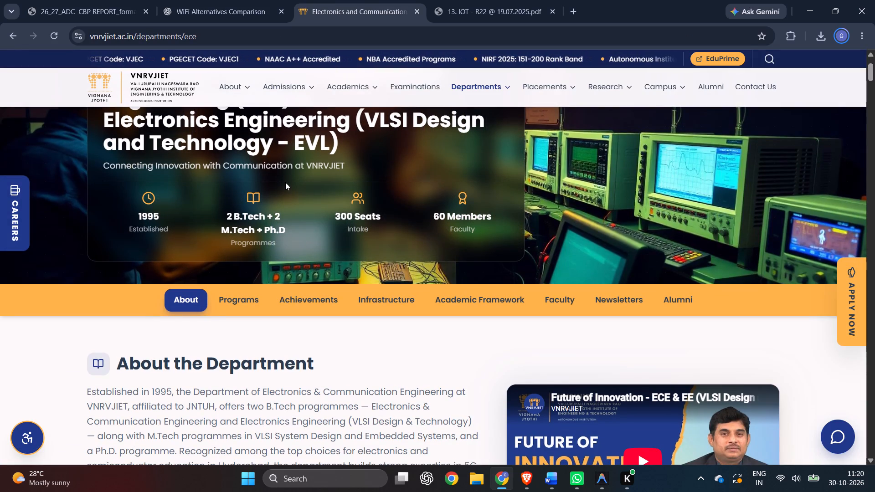
pyautogui.scroll(-5, 285, 182)
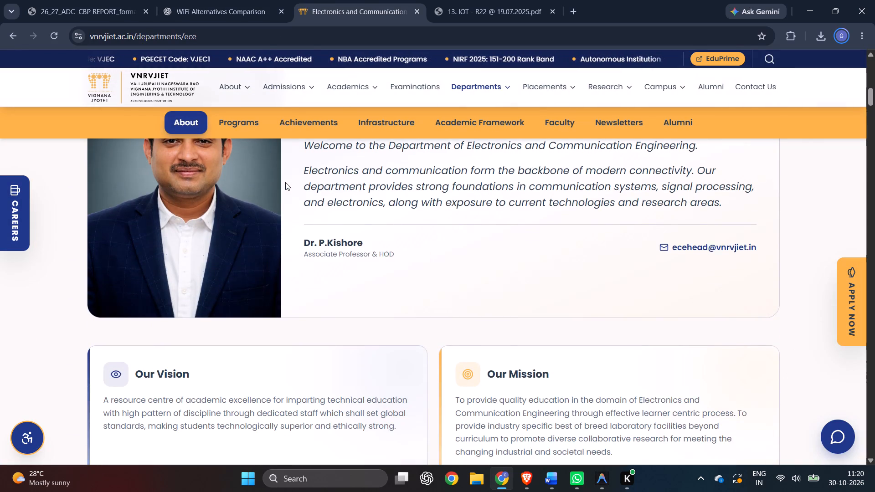
pyautogui.scroll(-5, 285, 182)
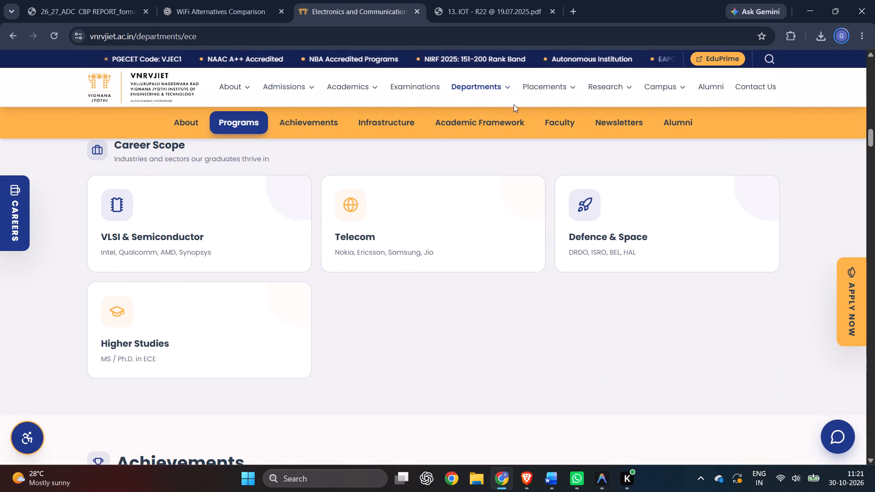
pyautogui.click(551, 129)
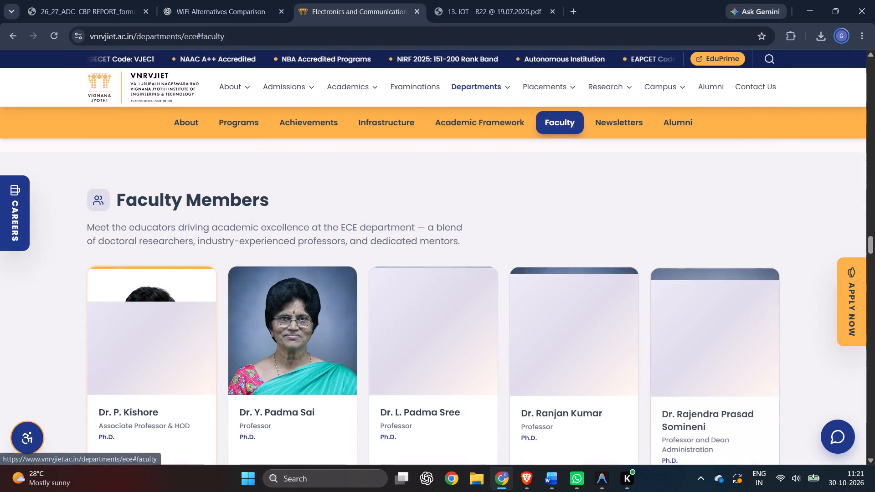
# Examine the ECE department's faculty list for the supervisors' names and designations.
pyautogui.scroll(-4, 431, 235)
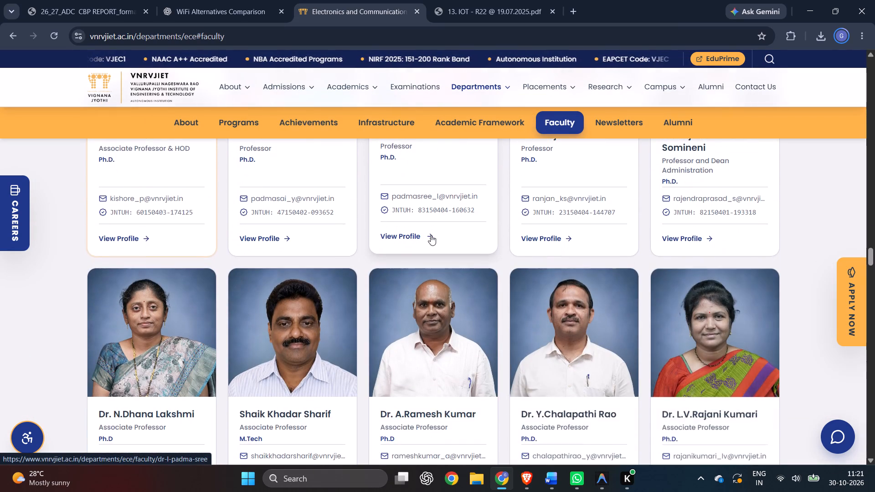
pyautogui.scroll(-5, 431, 235)
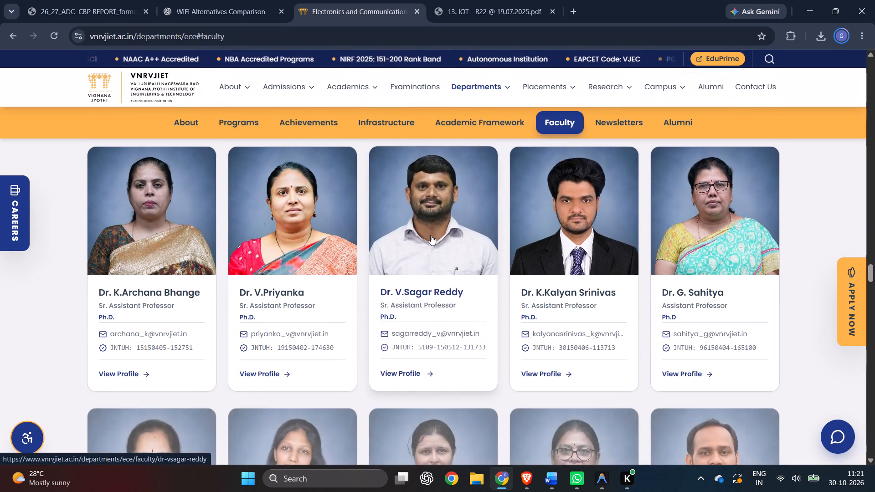
pyautogui.scroll(-3, 431, 235)
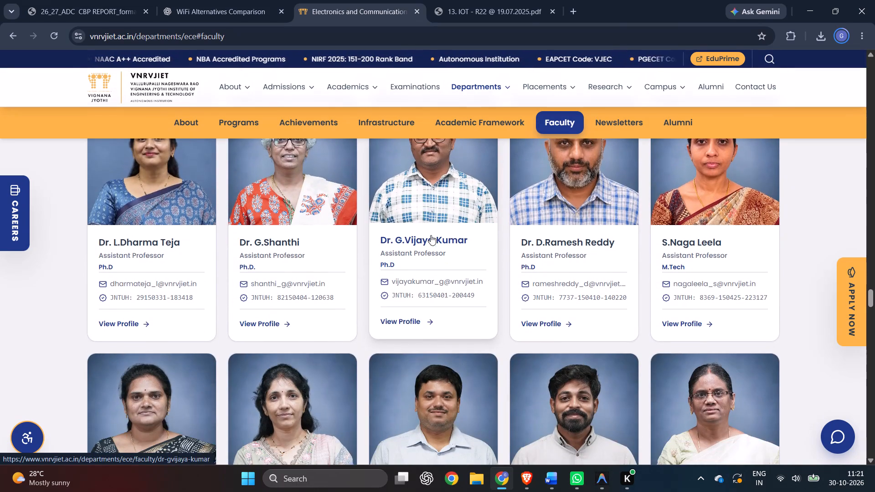
pyautogui.scroll(-3, 431, 235)
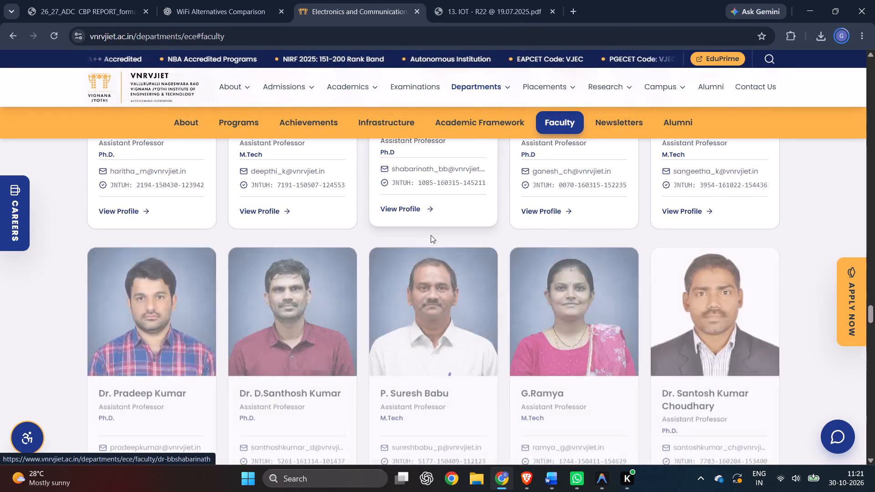
pyautogui.scroll(-5, 431, 235)
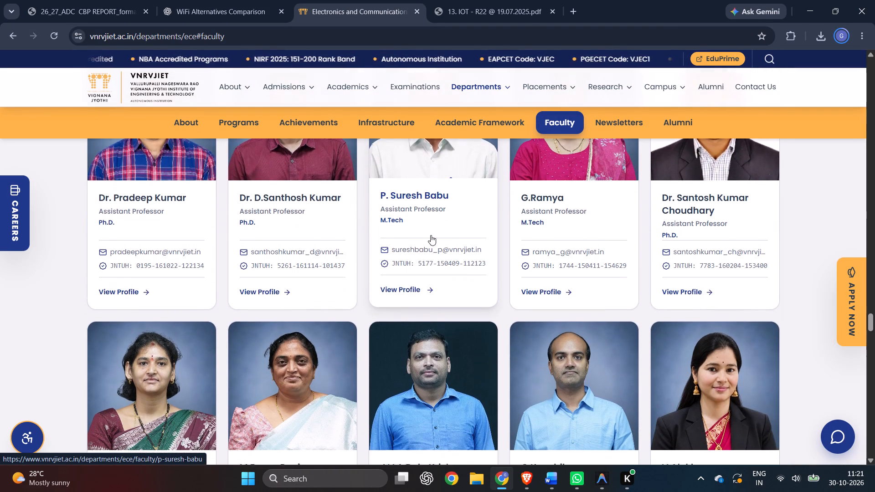
pyautogui.scroll(-4, 431, 235)
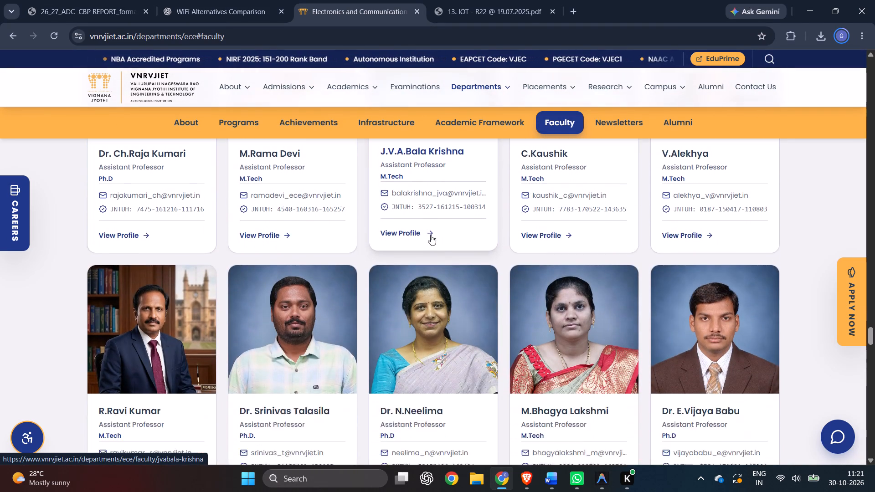
pyautogui.scroll(-4, 431, 235)
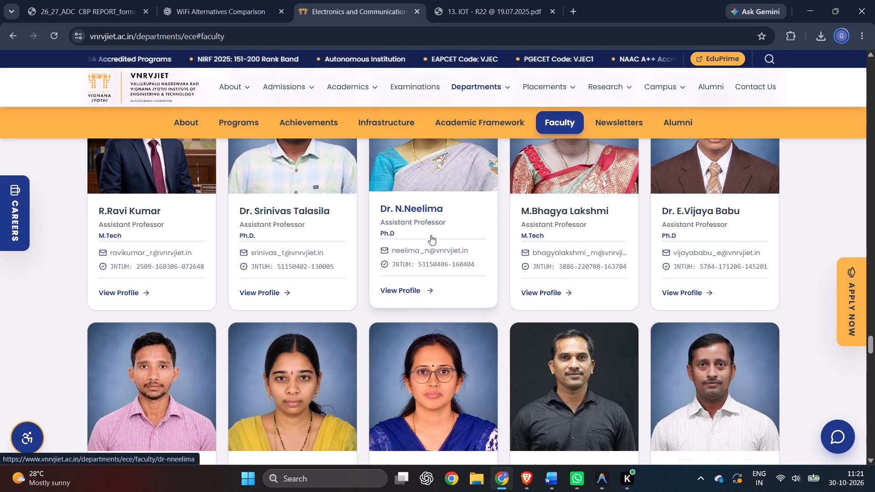
pyautogui.scroll(-4, 431, 235)
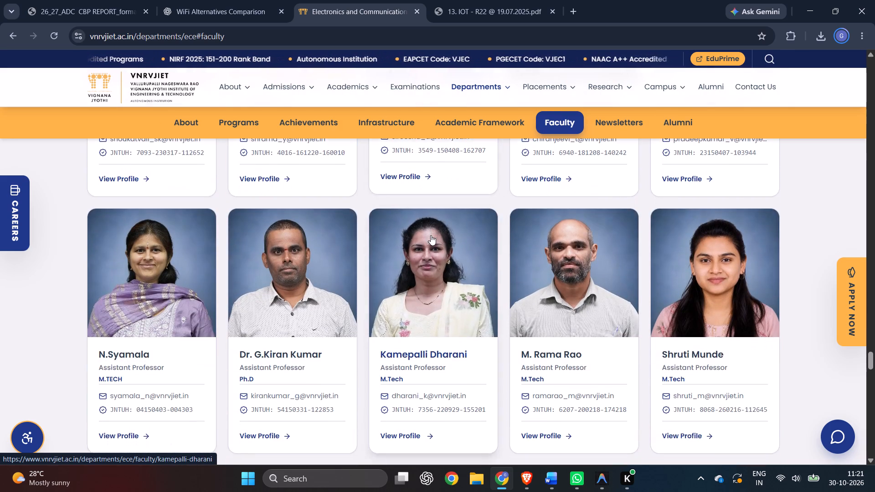
pyautogui.scroll(-4, 431, 235)
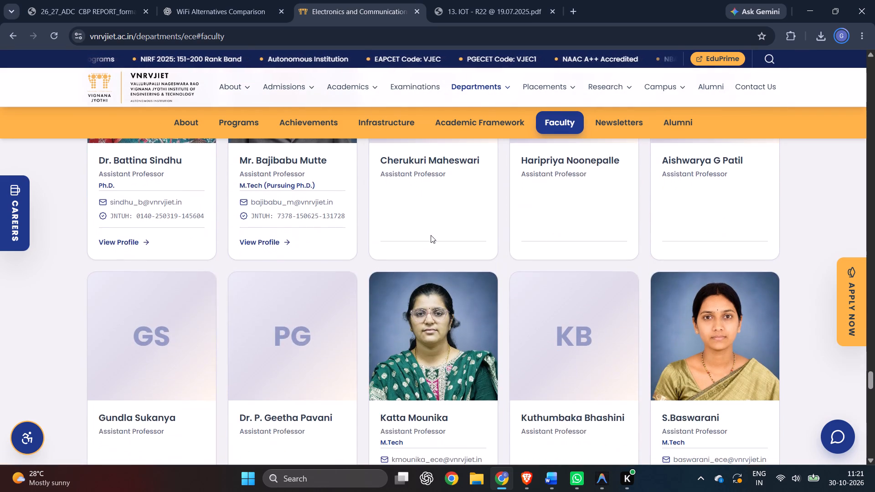
pyautogui.scroll(-3, 431, 235)
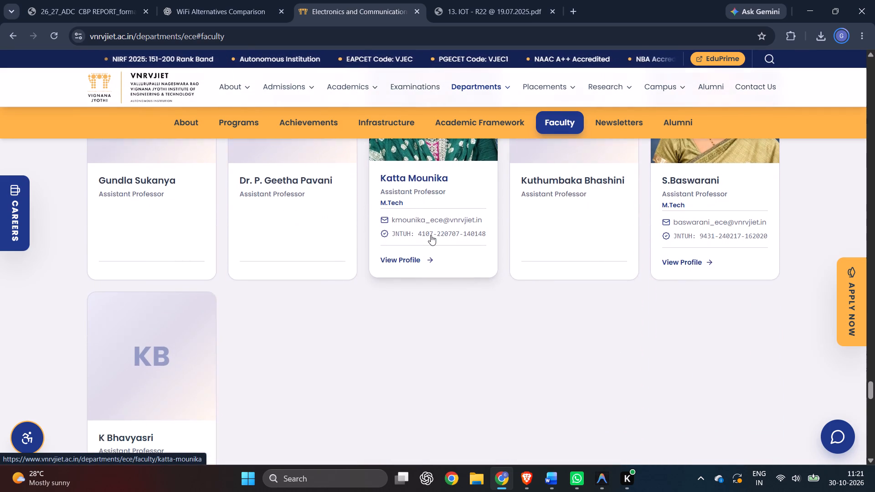
pyautogui.scroll(-1, 431, 235)
pyautogui.scroll(11, 431, 235)
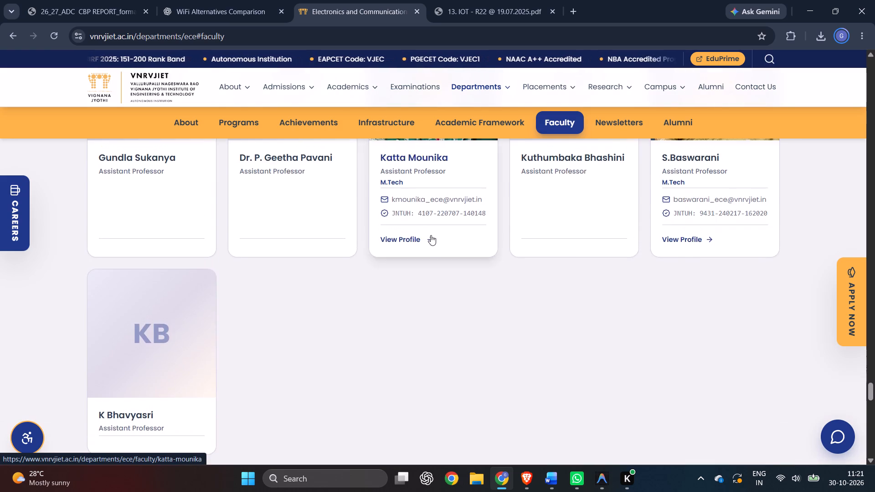
pyautogui.scroll(18, 431, 235)
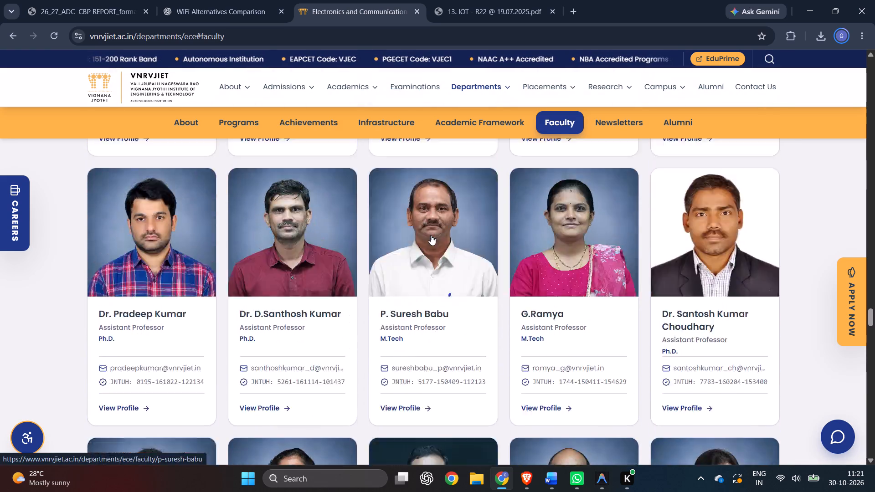
pyautogui.scroll(4, 431, 235)
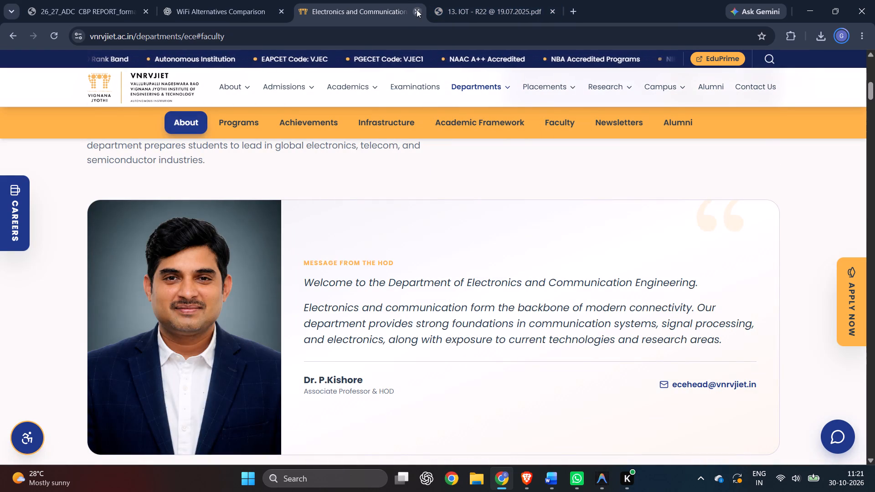
# Switch back to the ADC CBP report's title page in Word.
pyautogui.hotkey('alt', 'Tab')
pyautogui.hotkey('alt', 'Tab')
pyautogui.hotkey('alt', 'Tab')
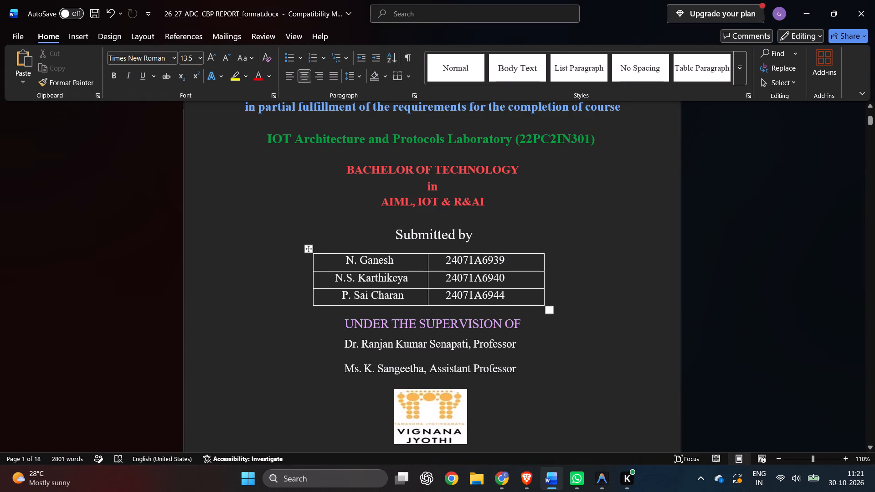
# Review the report in Word from the title page down to the coordinator and department head block on the certificate page.
pyautogui.scroll(7, 425, 295)
pyautogui.scroll(-1, 425, 295)
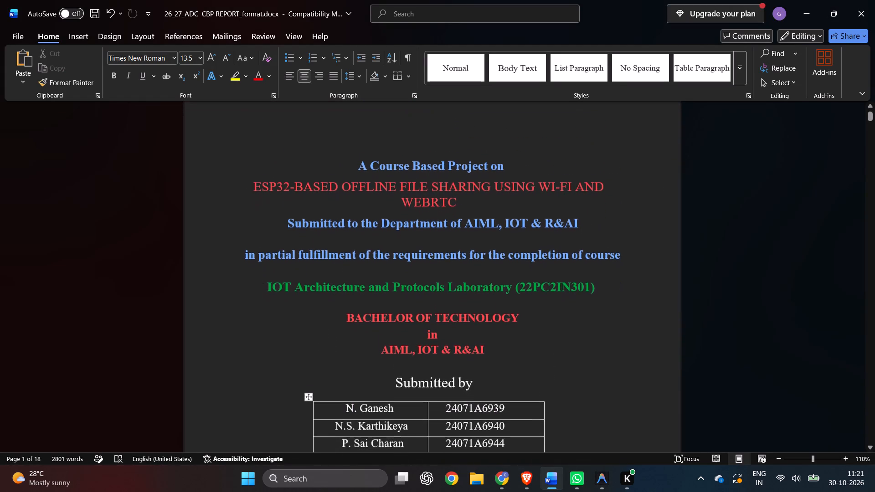
pyautogui.scroll(-2, 425, 295)
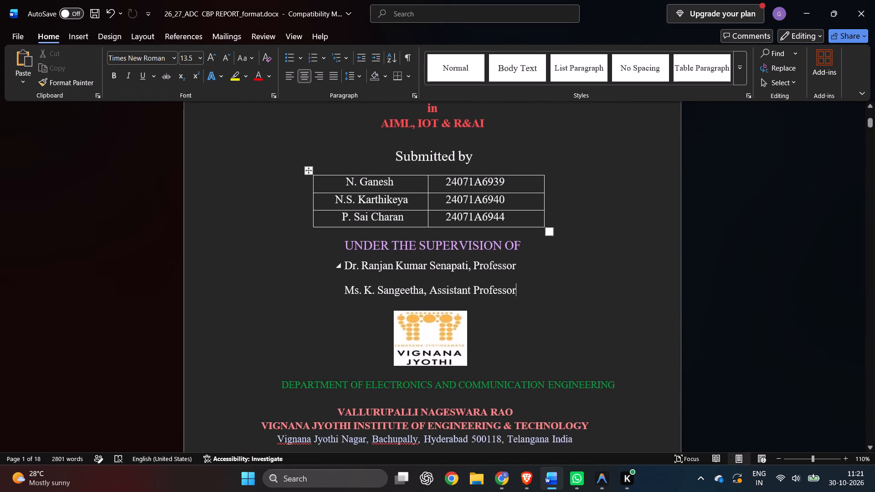
pyautogui.scroll(-1, 425, 295)
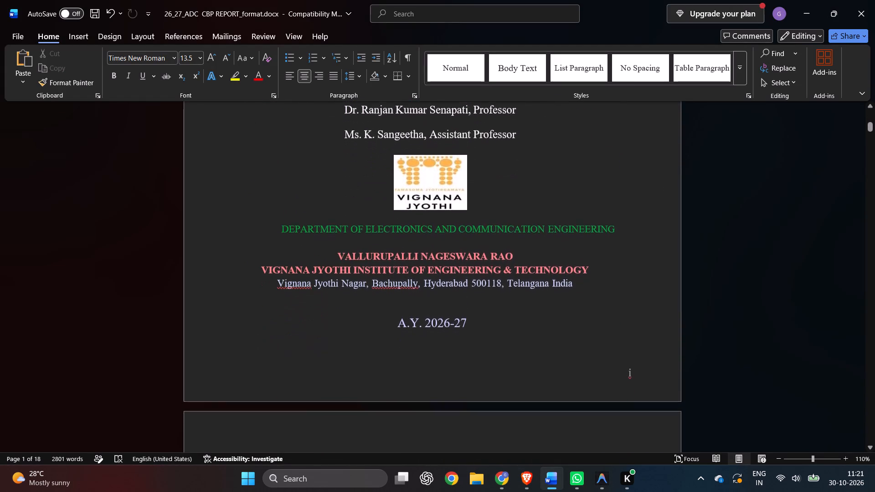
pyautogui.scroll(-1, 425, 295)
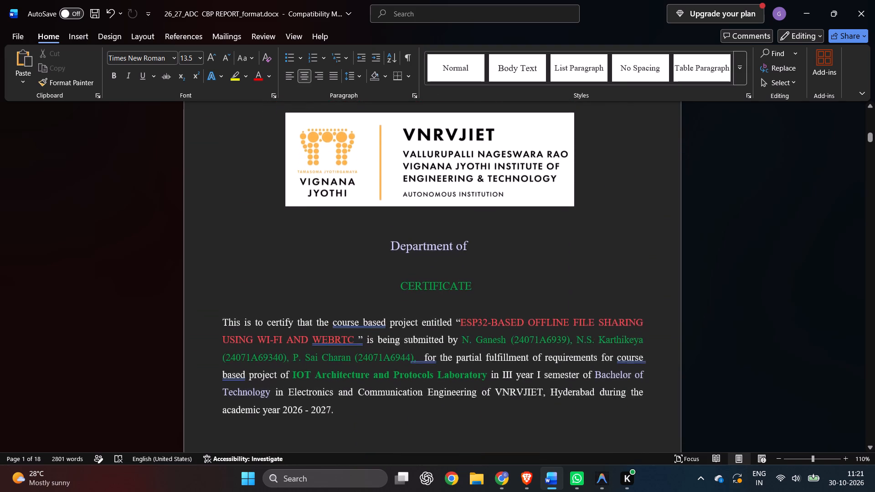
pyautogui.scroll(-2, 425, 295)
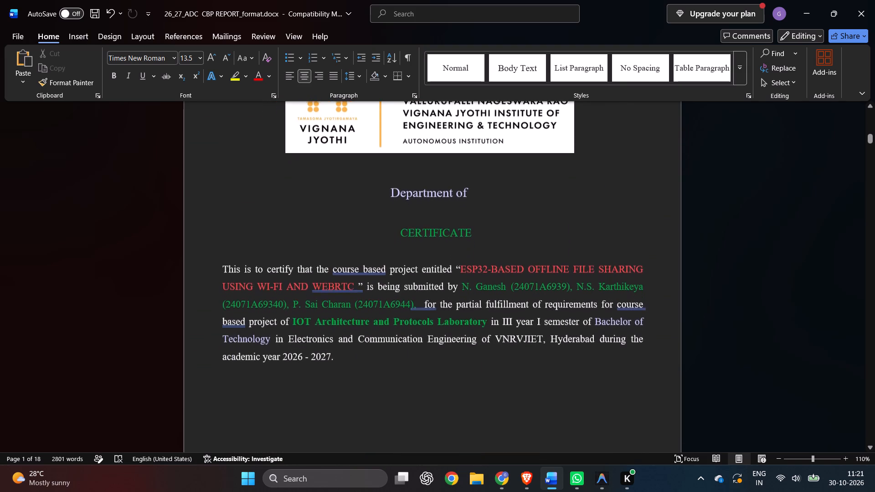
pyautogui.scroll(-1, 425, 295)
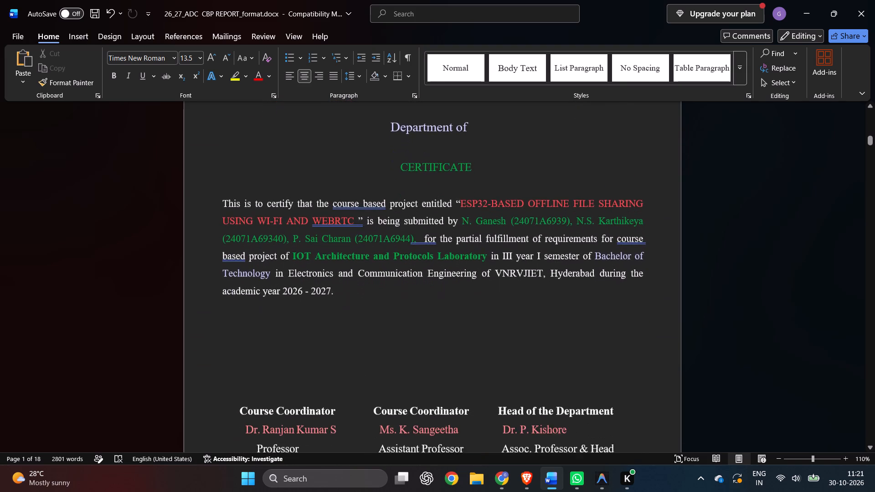
pyautogui.scroll(-2, 425, 295)
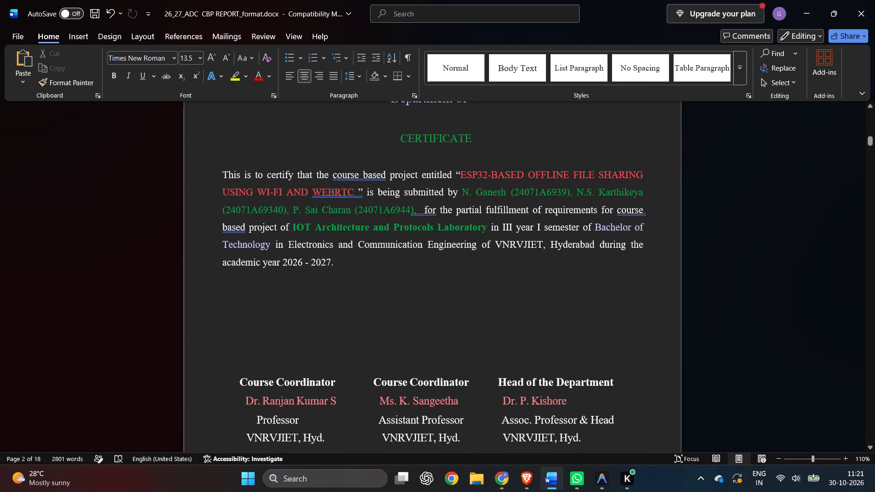
# Delete the comma after the last student's roll number in the certificate paragraph.
pyautogui.click(417, 214)
pyautogui.press('BackSpace')
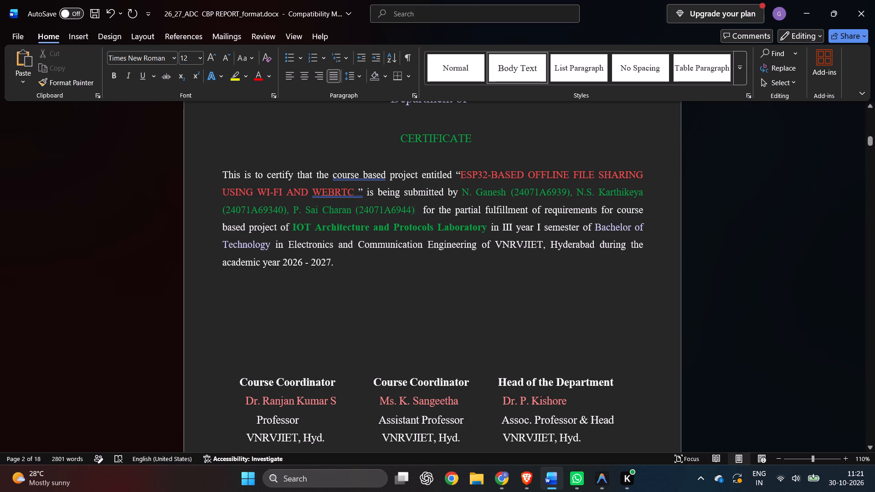
pyautogui.scroll(-1, 425, 277)
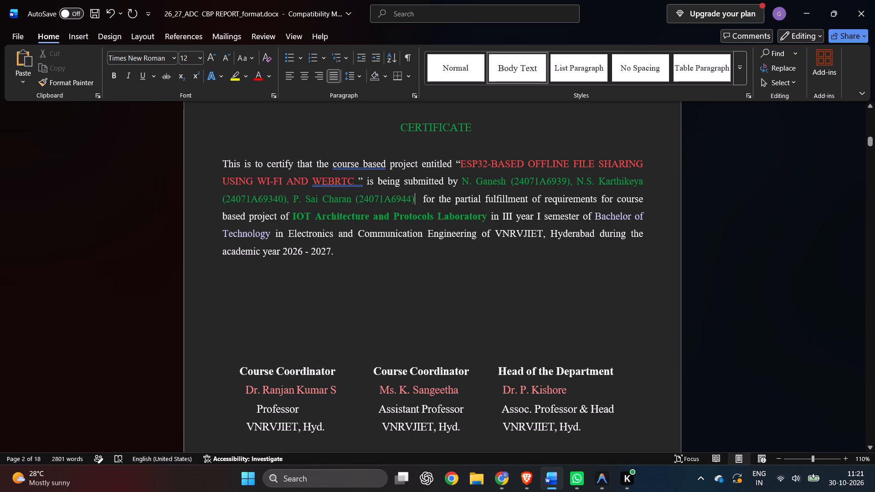
# Review the report's front matter, from the certificate's signatory block through the declaration and student details to the contents list.
pyautogui.scroll(-4, 425, 277)
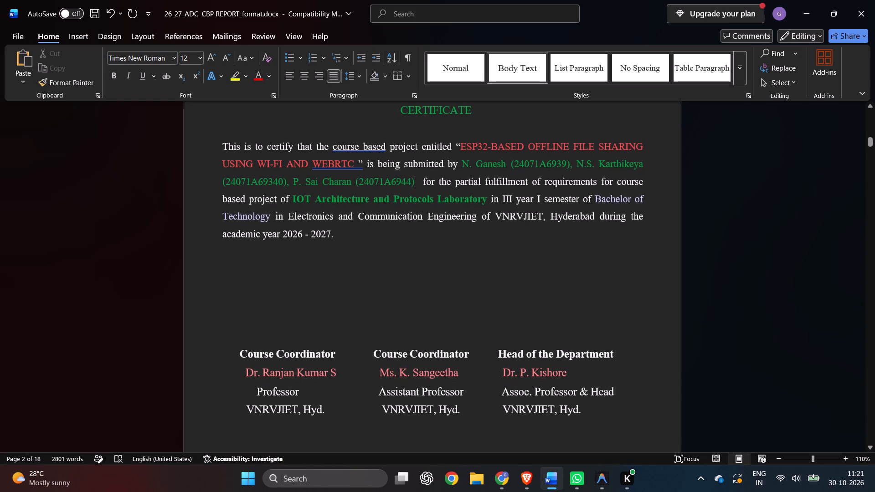
pyautogui.scroll(-1, 425, 277)
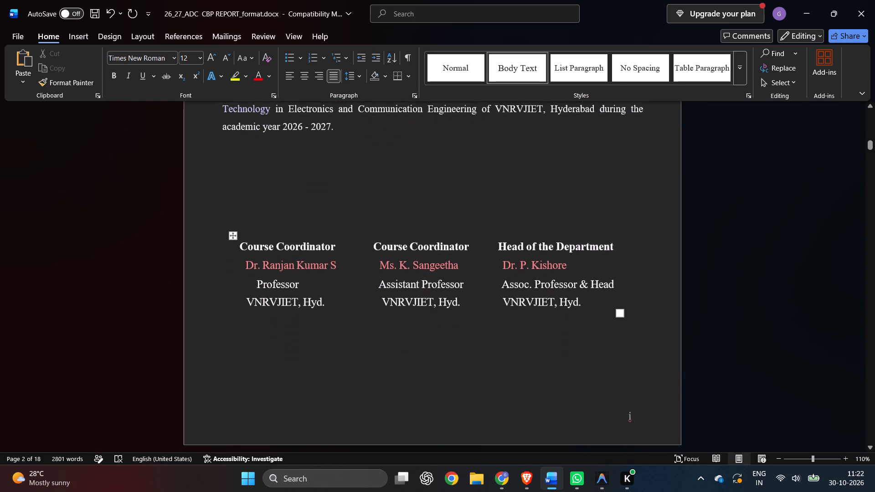
pyautogui.scroll(-2, 425, 277)
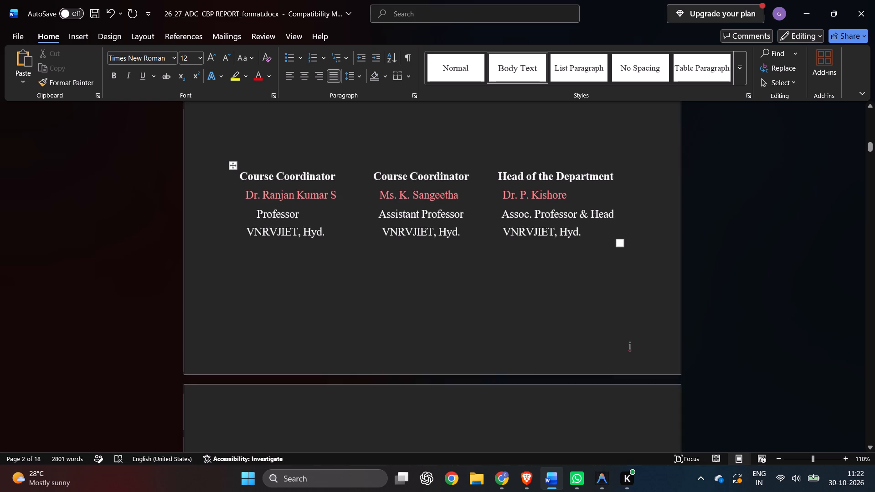
pyautogui.scroll(-1, 425, 277)
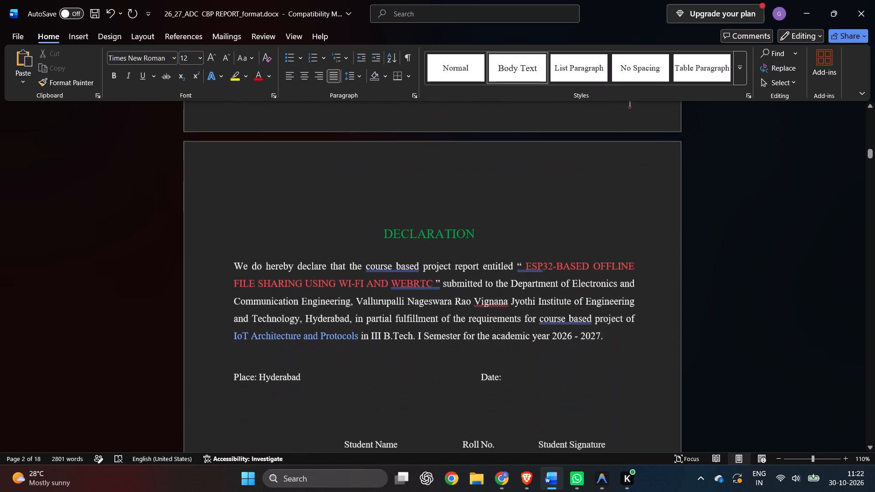
pyautogui.scroll(-2, 425, 277)
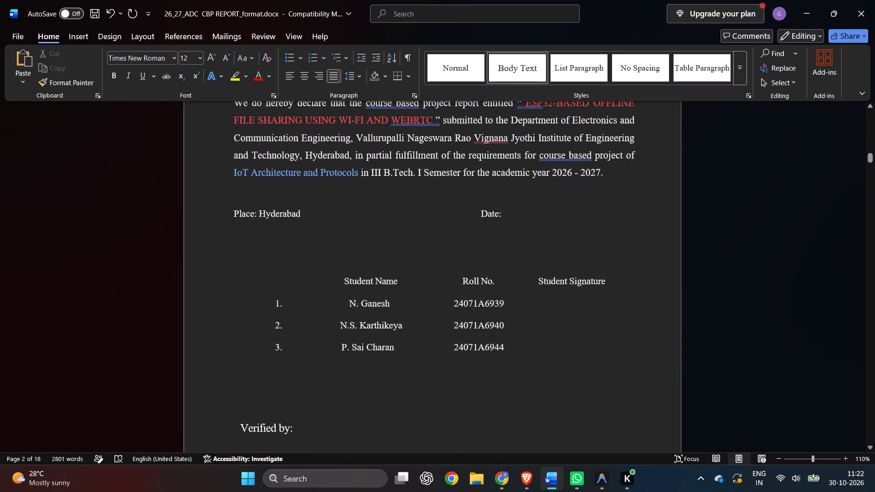
pyautogui.scroll(-1, 425, 277)
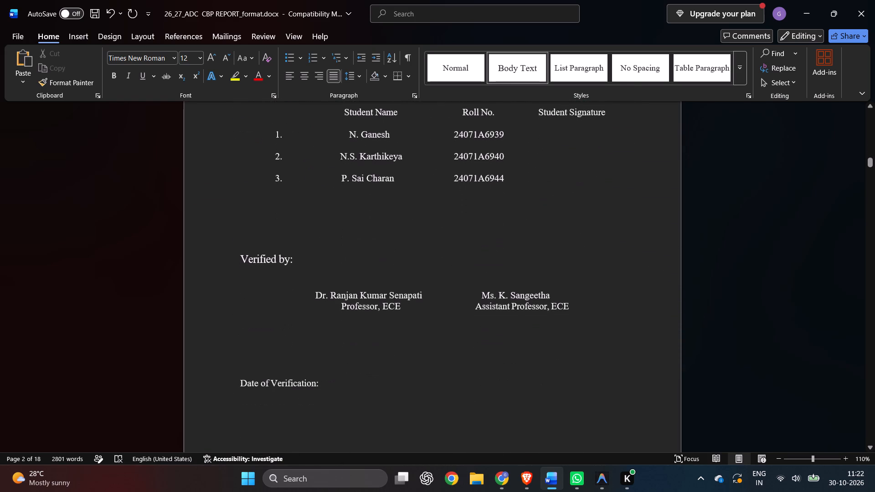
pyautogui.scroll(-3, 425, 277)
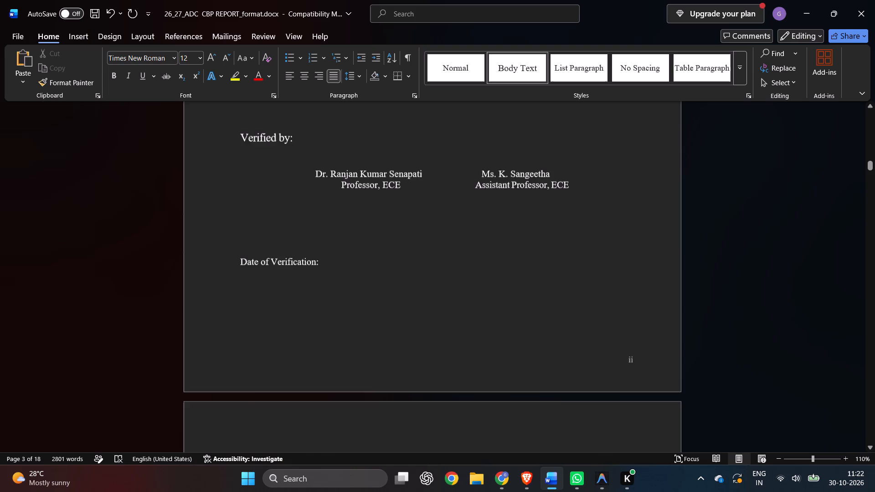
pyautogui.scroll(-2, 425, 277)
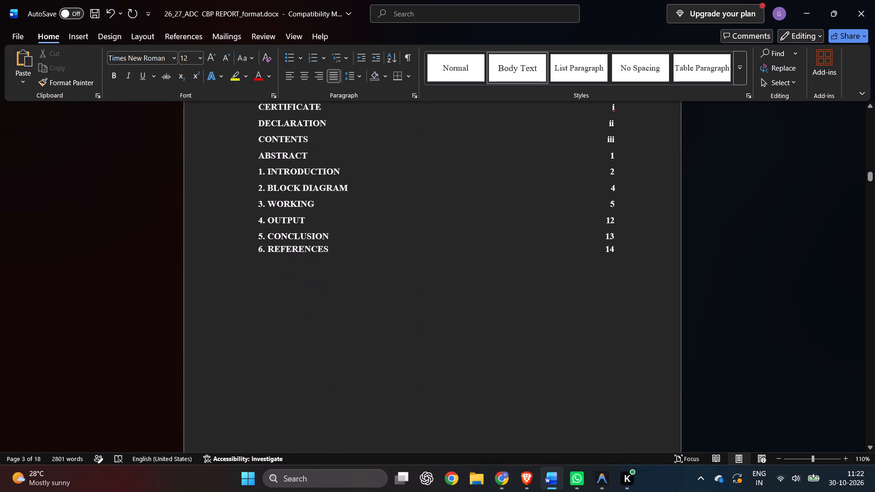
pyautogui.scroll(-2, 425, 277)
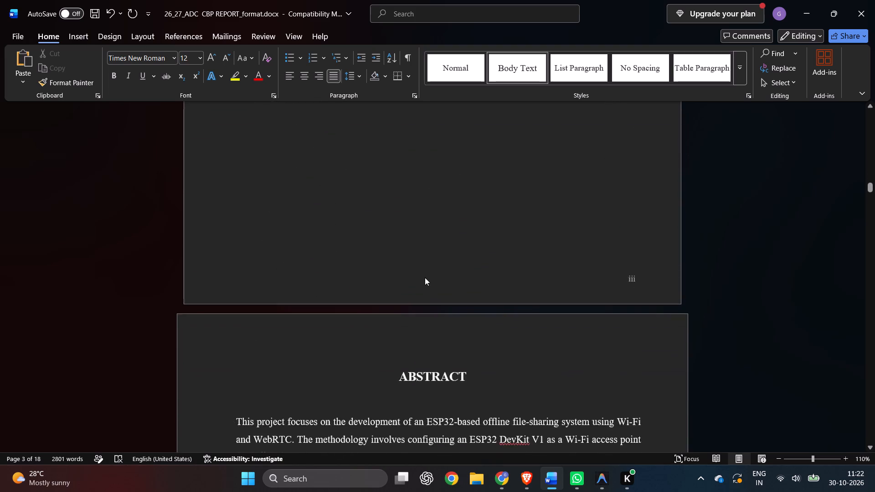
# Review the abstract and the introduction chapter of the report.
pyautogui.scroll(-2, 425, 277)
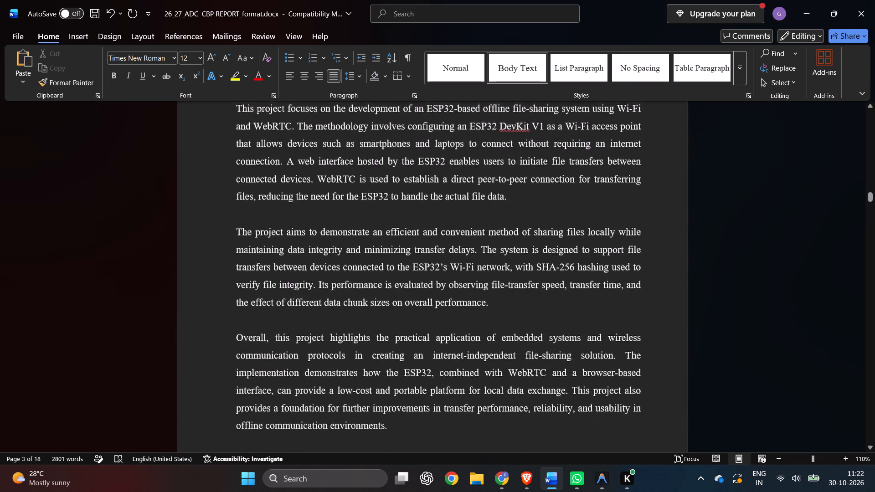
pyautogui.scroll(-3, 425, 277)
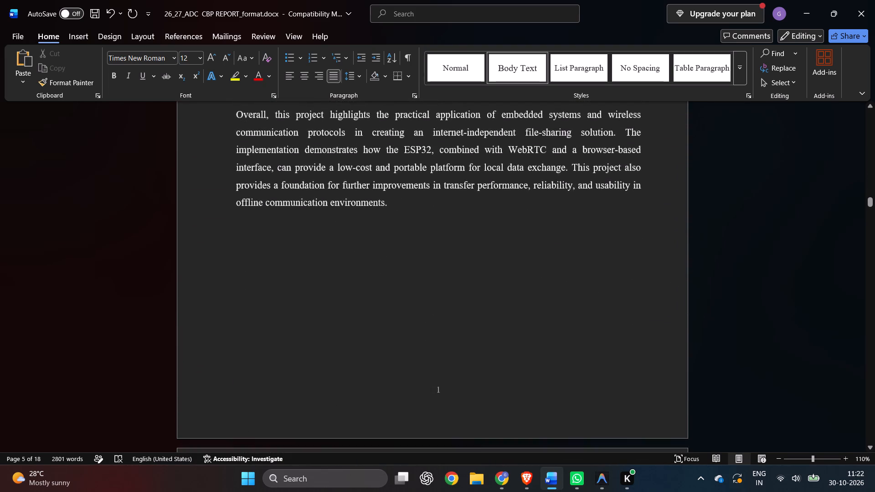
pyautogui.scroll(-3, 425, 277)
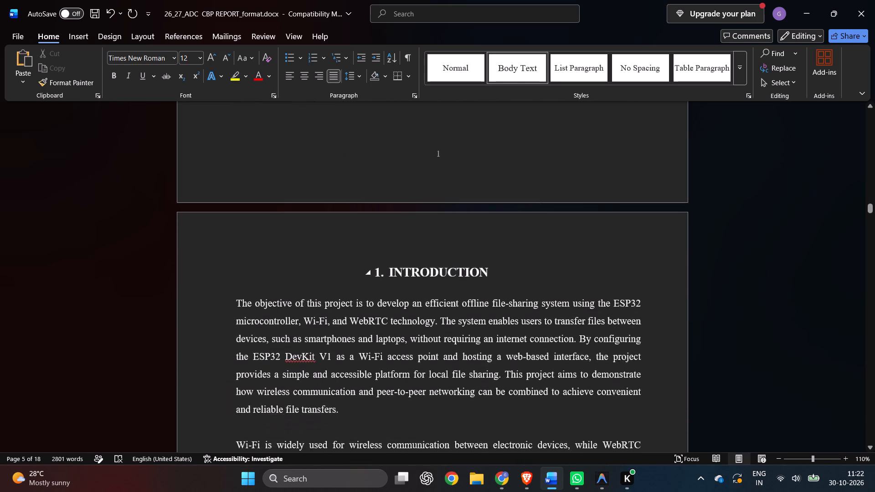
pyautogui.scroll(-2, 425, 277)
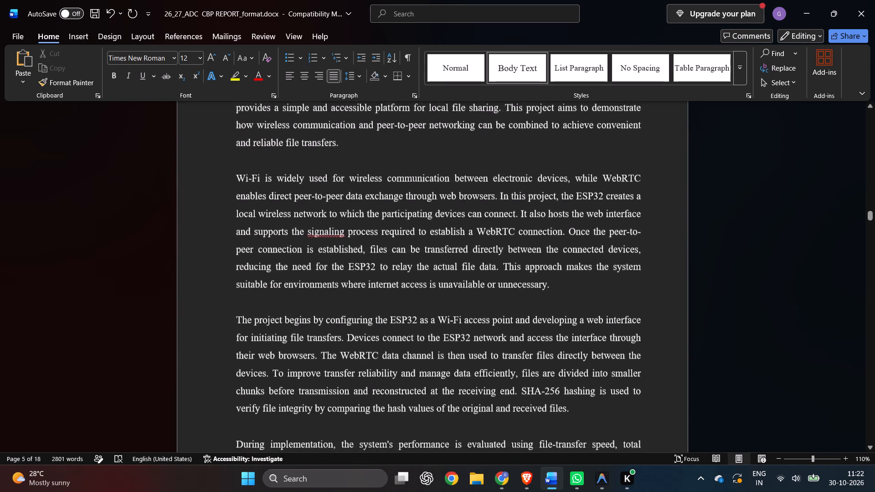
pyautogui.scroll(-3, 425, 277)
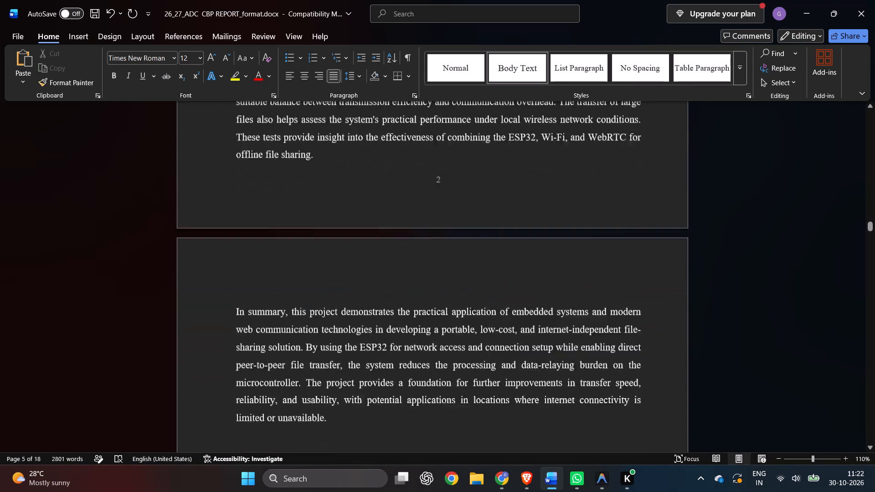
pyautogui.scroll(-4, 425, 277)
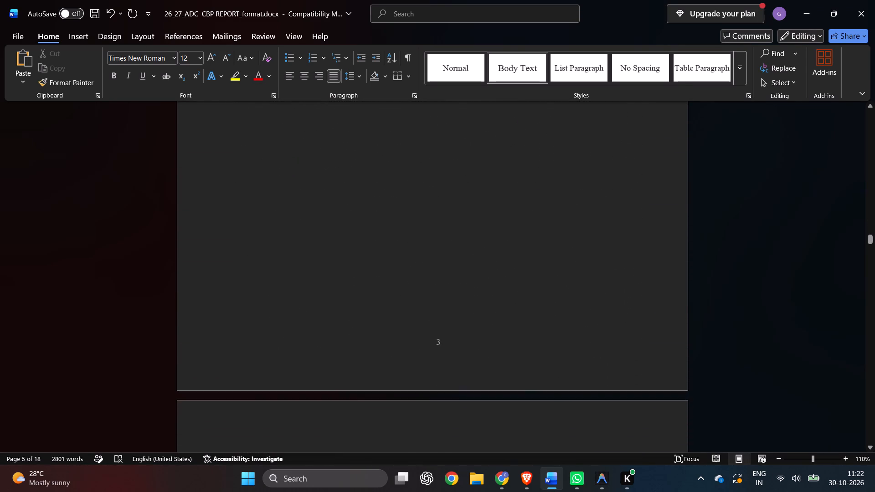
# Review the block diagram, working, source code, output, conclusion and references sections, and return to the title page.
pyautogui.scroll(-4, 425, 277)
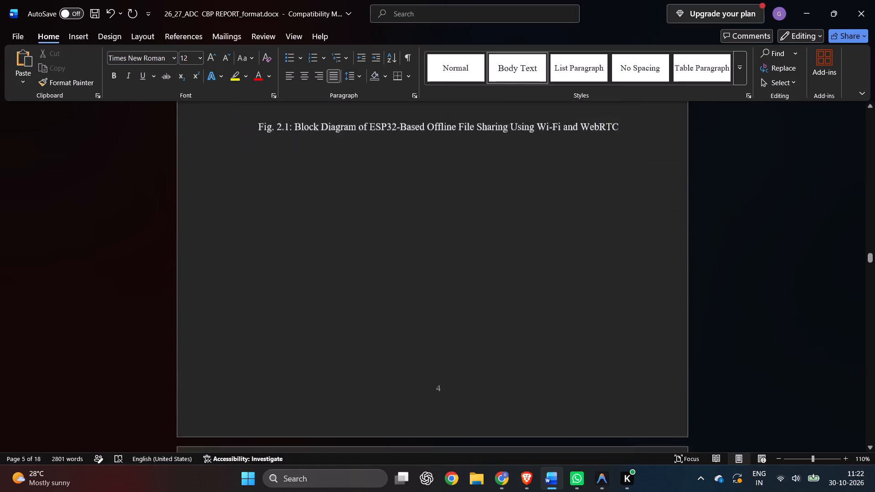
pyautogui.scroll(-3, 425, 277)
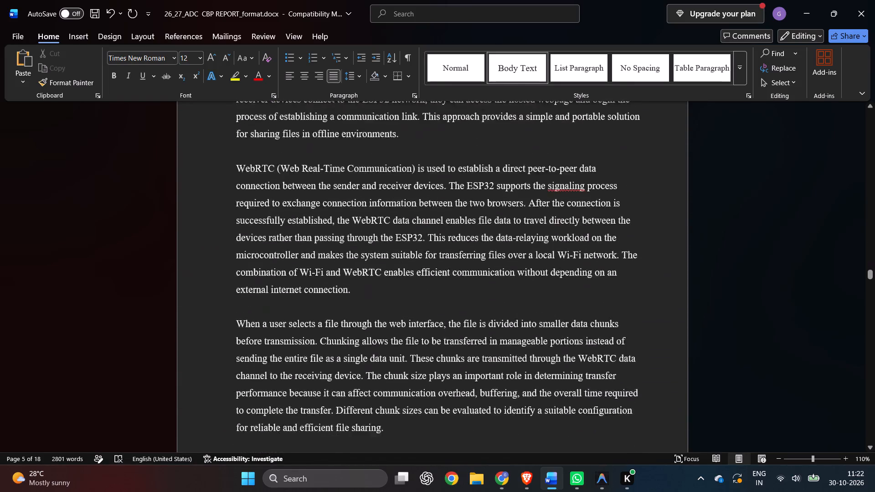
pyautogui.scroll(-3, 425, 277)
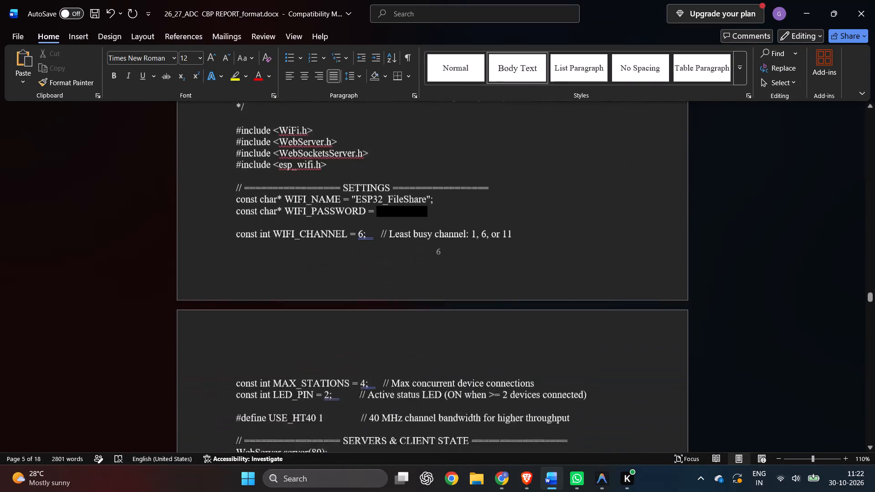
pyautogui.scroll(-3, 425, 277)
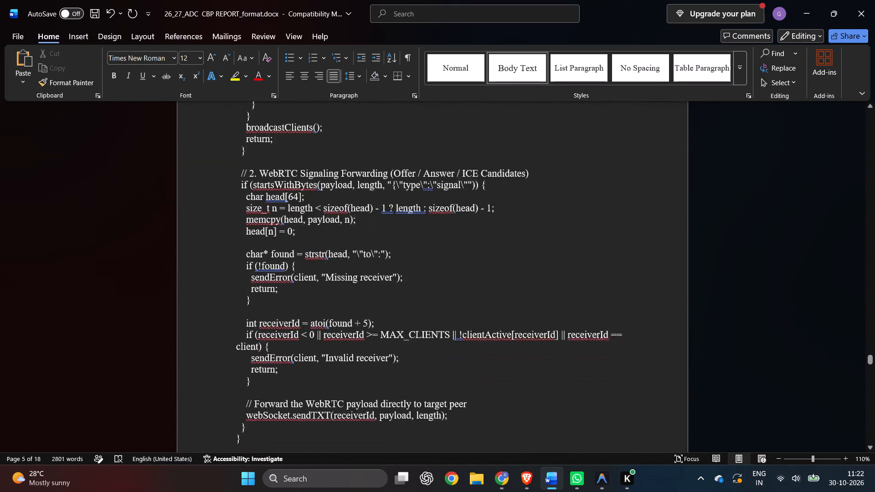
pyautogui.scroll(-3, 425, 277)
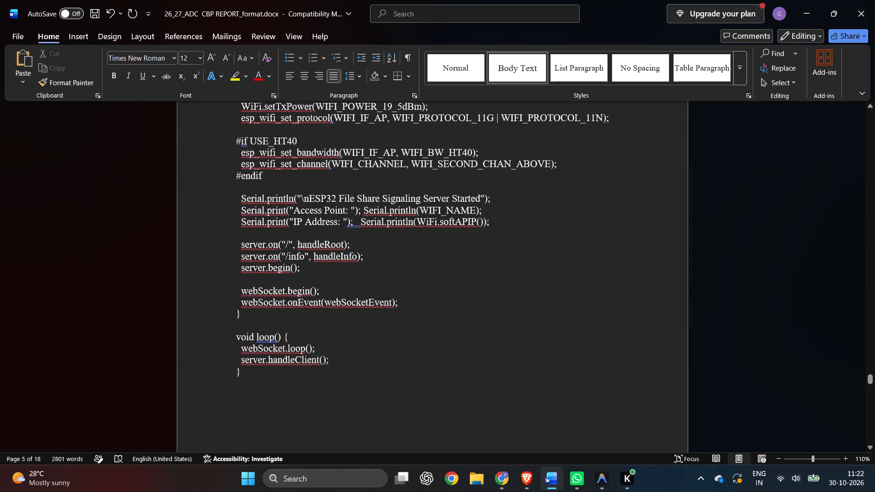
pyautogui.scroll(-3, 425, 277)
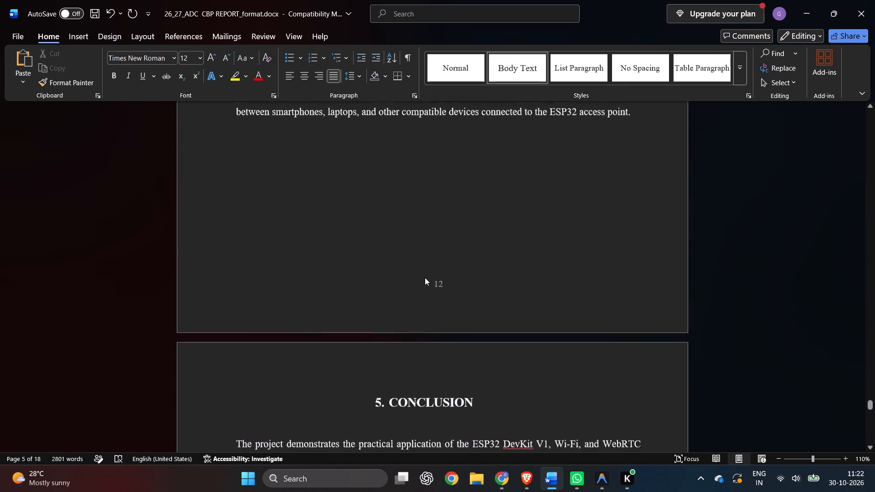
pyautogui.scroll(-3, 425, 277)
pyautogui.scroll(9, 425, 277)
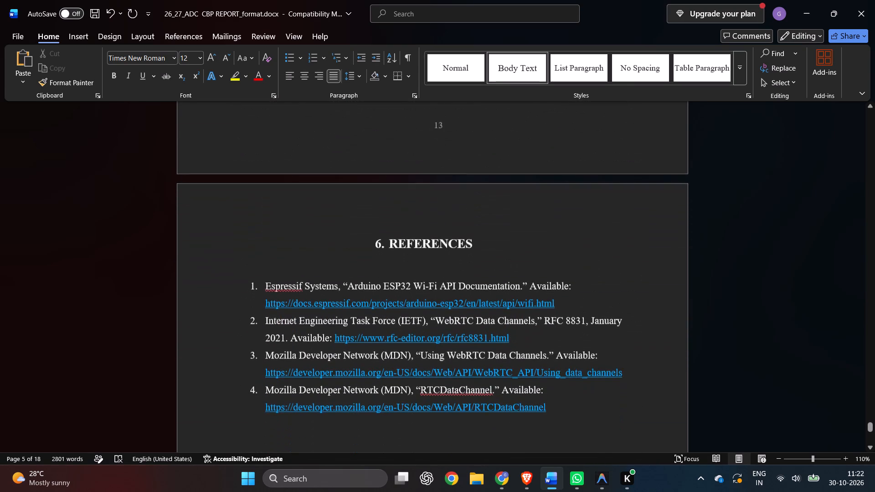
pyautogui.scroll(20, 425, 277)
pyautogui.scroll(18, 425, 277)
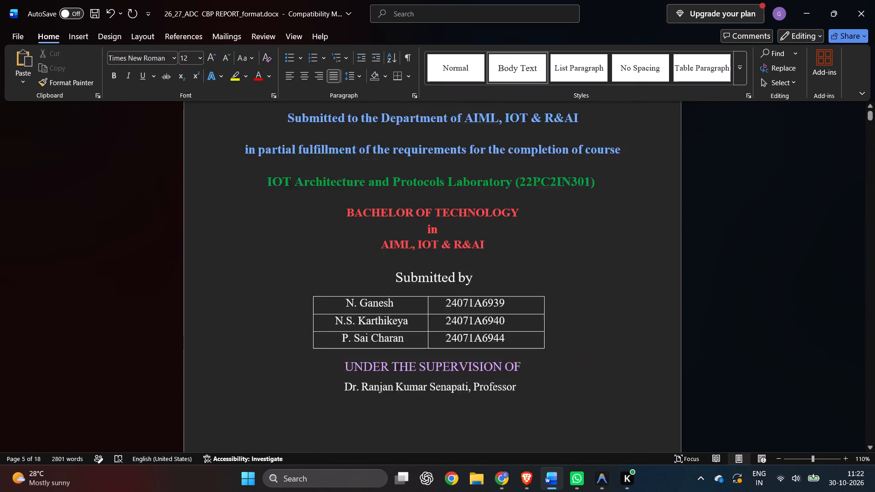
pyautogui.scroll(3, 425, 277)
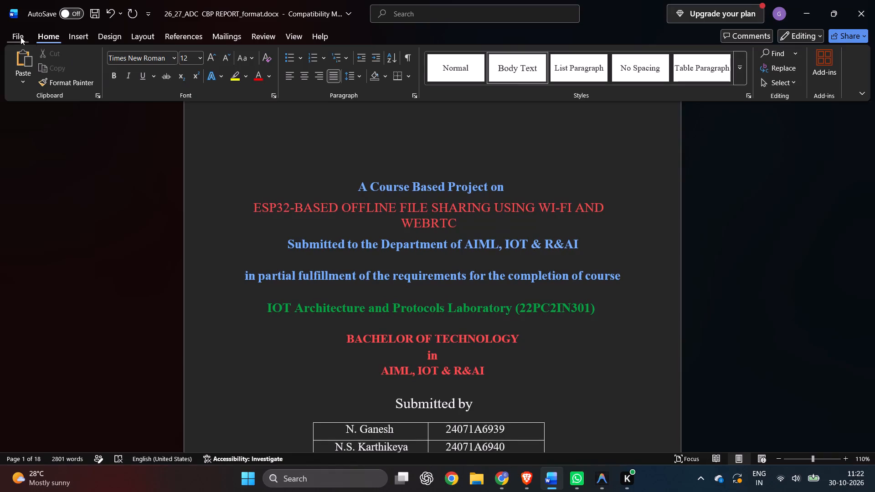
# Start saving a copy of the report in the Downloads folder.
pyautogui.click(15, 36)
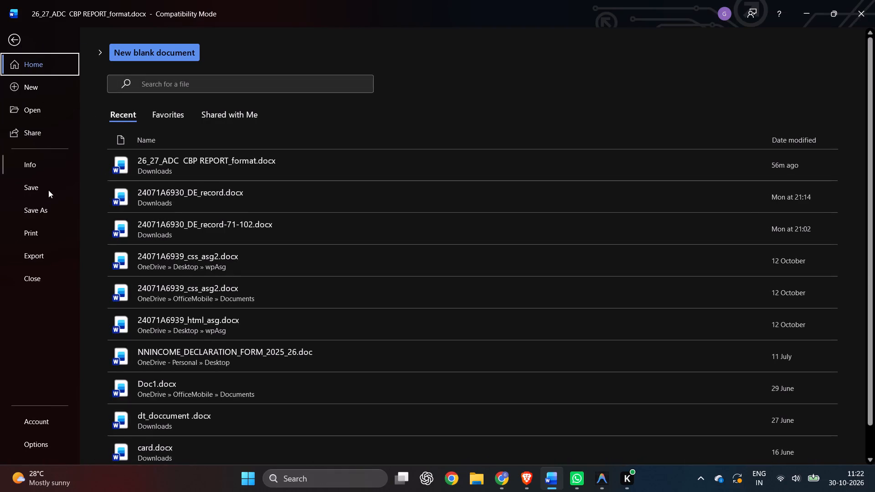
pyautogui.click(48, 208)
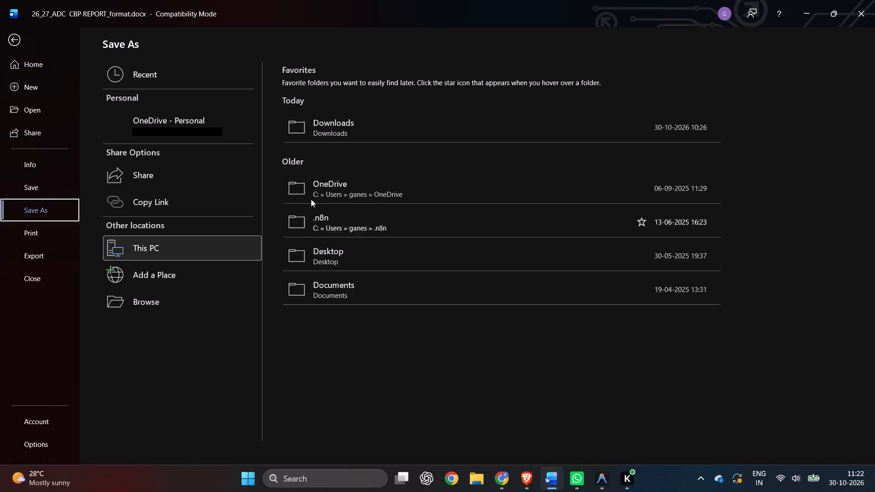
pyautogui.click(365, 125)
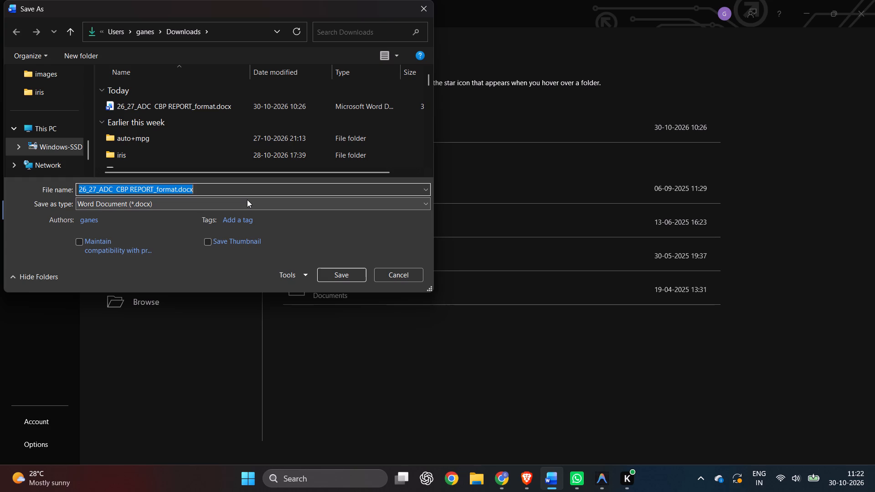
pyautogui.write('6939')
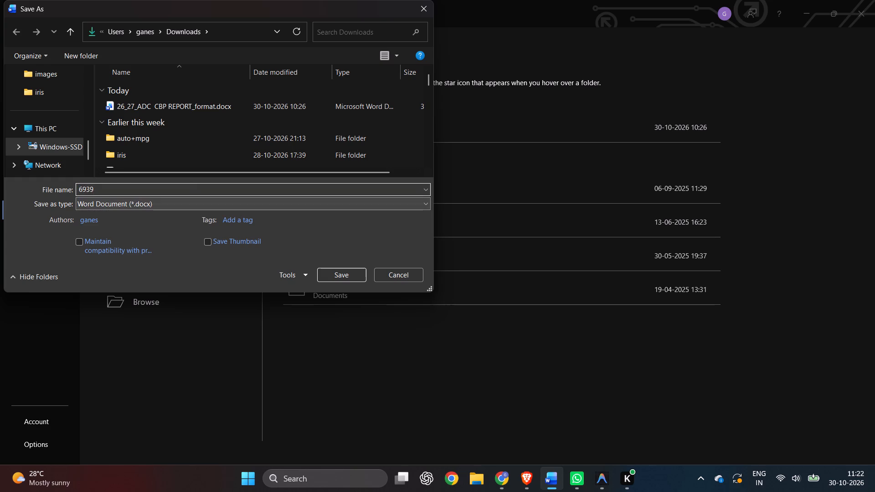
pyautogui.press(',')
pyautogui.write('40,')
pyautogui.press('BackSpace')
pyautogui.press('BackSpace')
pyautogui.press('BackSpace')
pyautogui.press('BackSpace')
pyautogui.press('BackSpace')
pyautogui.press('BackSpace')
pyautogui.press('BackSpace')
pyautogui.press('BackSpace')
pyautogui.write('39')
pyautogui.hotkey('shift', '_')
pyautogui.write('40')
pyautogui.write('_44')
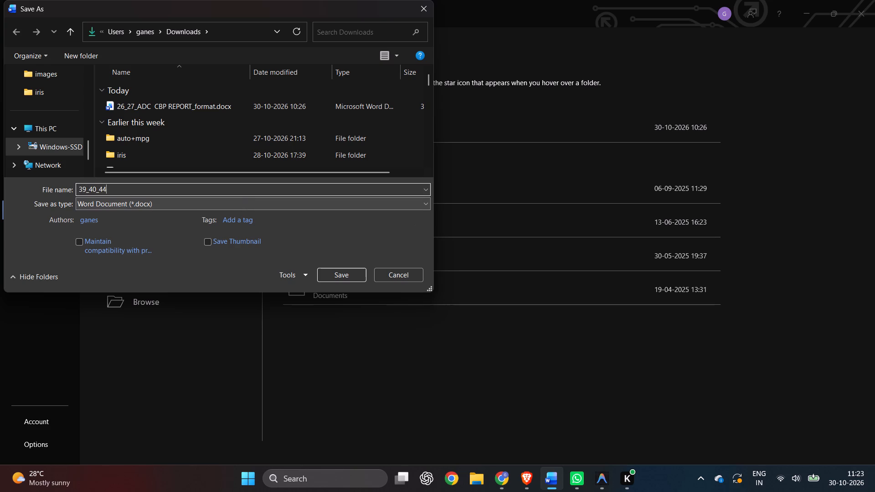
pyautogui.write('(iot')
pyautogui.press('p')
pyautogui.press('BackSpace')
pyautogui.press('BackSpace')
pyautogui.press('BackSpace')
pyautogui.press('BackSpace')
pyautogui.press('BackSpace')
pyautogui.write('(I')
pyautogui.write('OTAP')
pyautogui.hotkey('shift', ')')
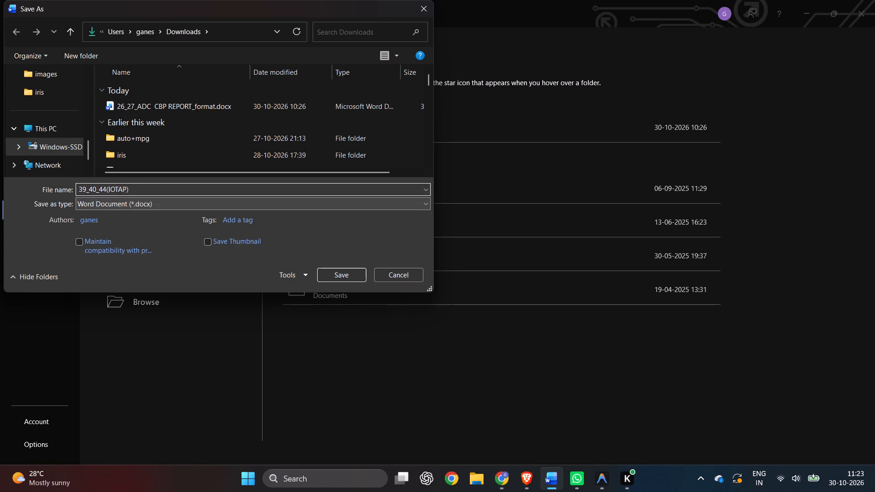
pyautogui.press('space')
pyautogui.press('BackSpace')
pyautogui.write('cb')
# Save the report as a Word document named IOTAP_CBP_report in the Downloads folder.
pyautogui.hotkey('ctrl', 'a')
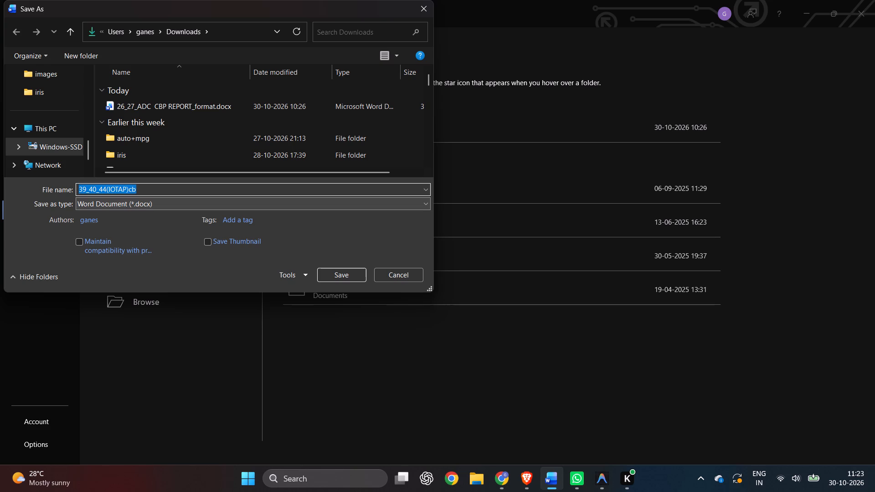
pyautogui.write('IOTAP')
pyautogui.write('_CBP')
pyautogui.write('_report')
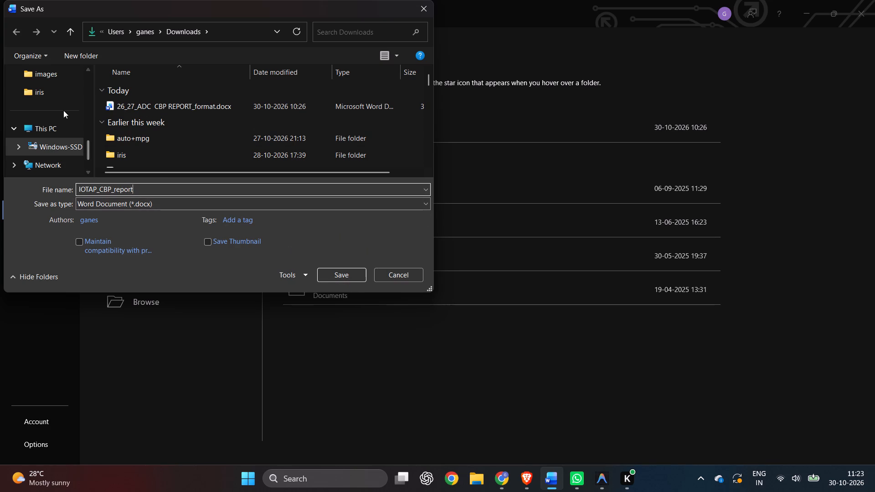
pyautogui.scroll(1, 65, 74)
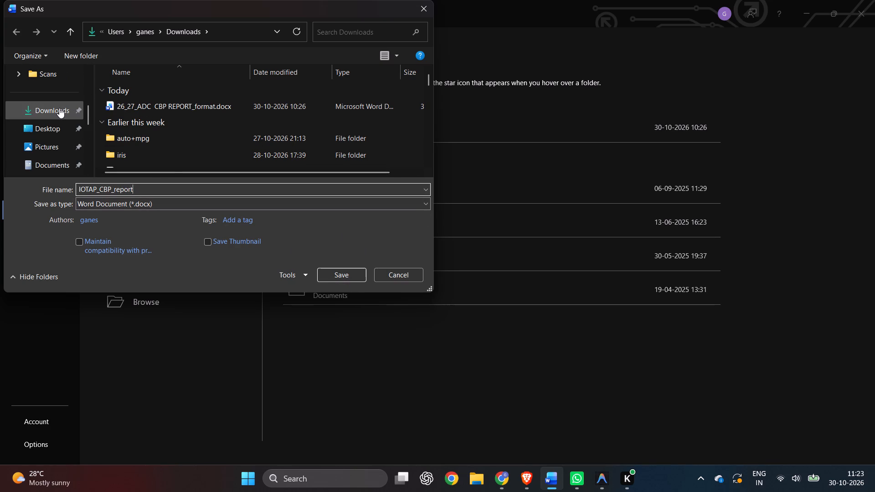
pyautogui.click(59, 108)
pyautogui.click(346, 275)
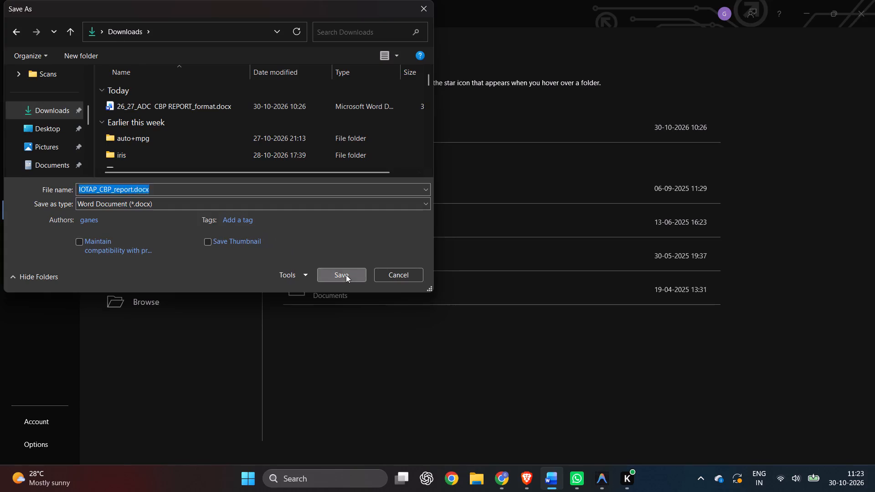
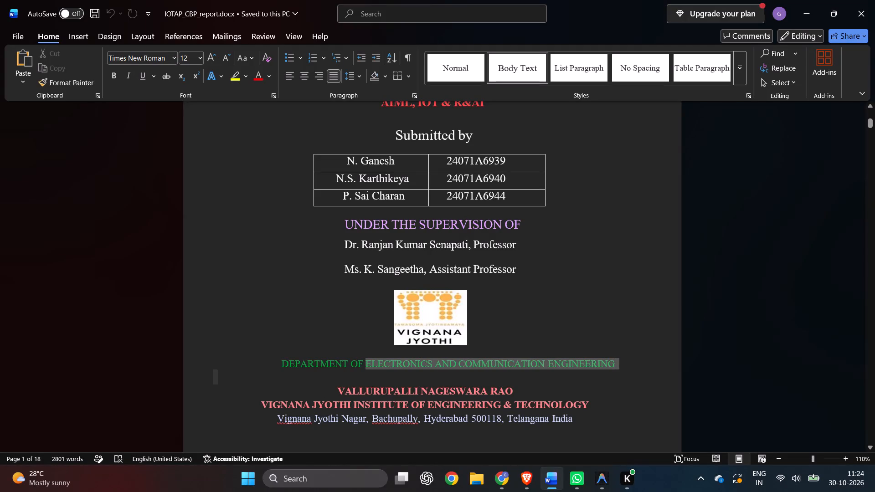
# Replace the department name beneath the title-page logo with "AIML, IOT & R&AI", keeping "DEPARTMENT OF".
pyautogui.press('BackSpace')
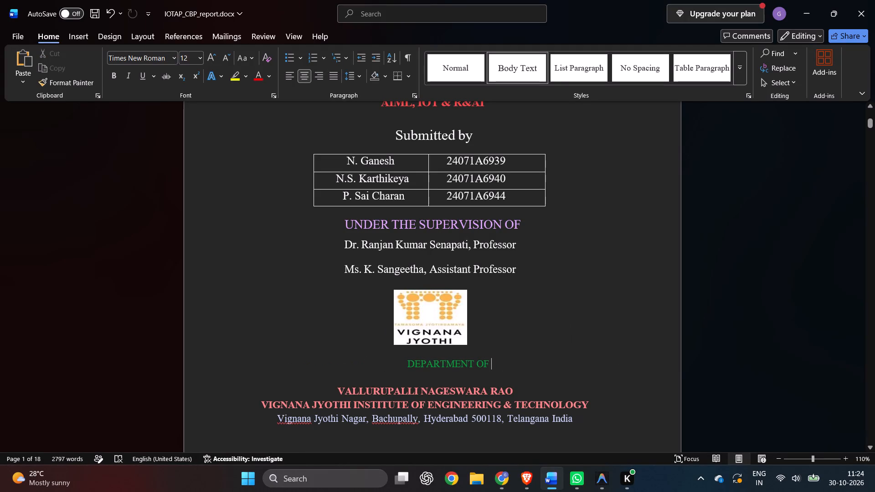
pyautogui.write('AIM')
pyautogui.write('L, IOT')
pyautogui.press('space')
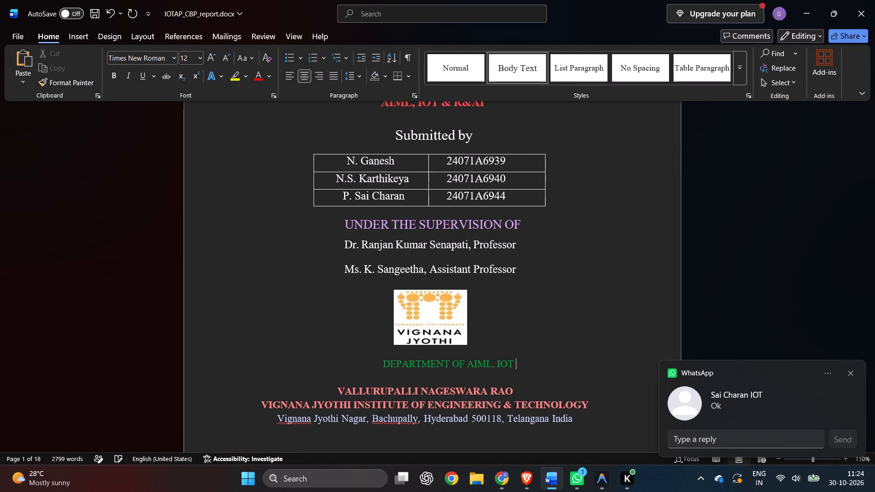
pyautogui.write('& R')
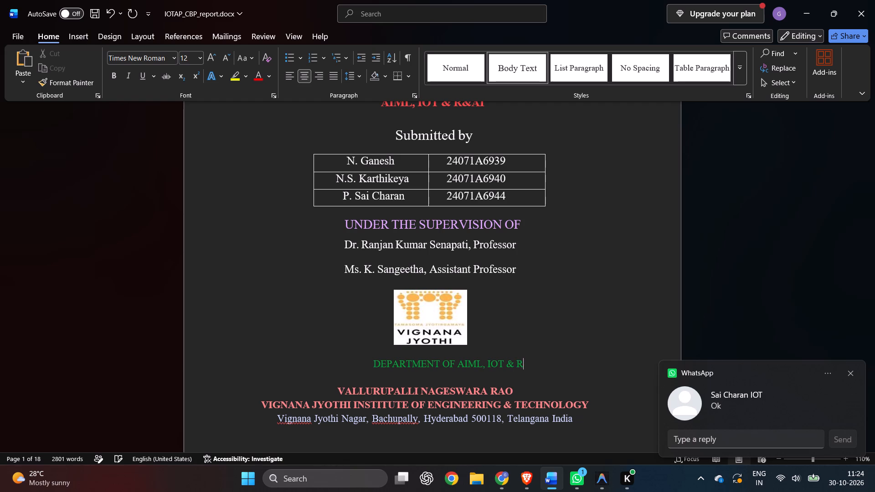
pyautogui.write('&AI')
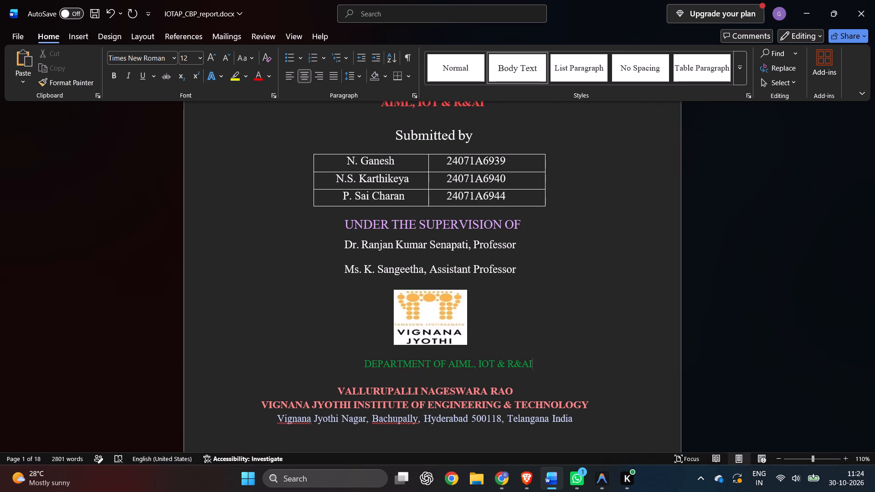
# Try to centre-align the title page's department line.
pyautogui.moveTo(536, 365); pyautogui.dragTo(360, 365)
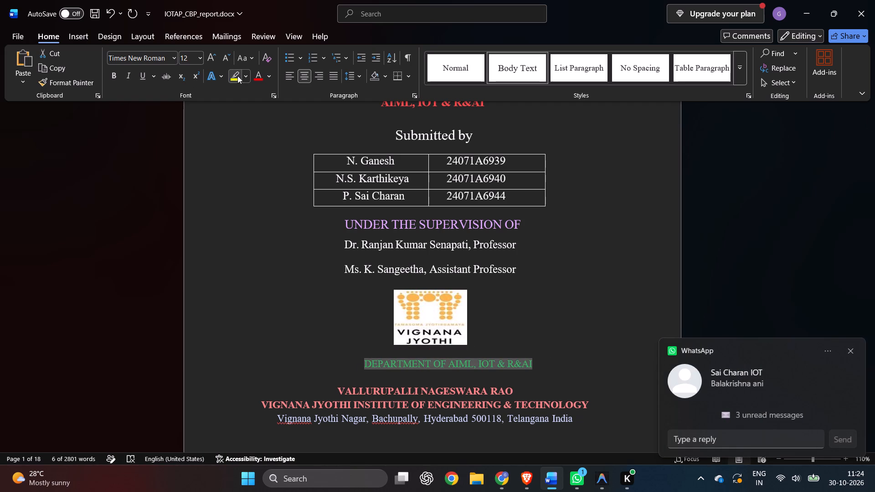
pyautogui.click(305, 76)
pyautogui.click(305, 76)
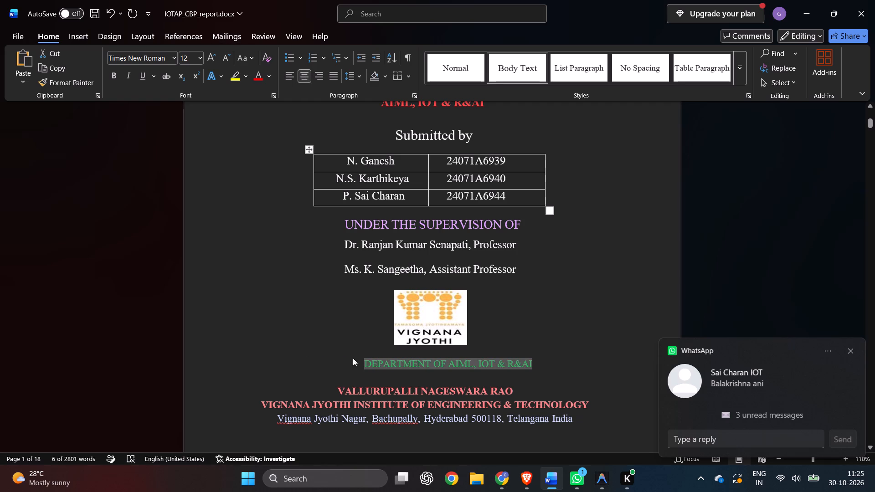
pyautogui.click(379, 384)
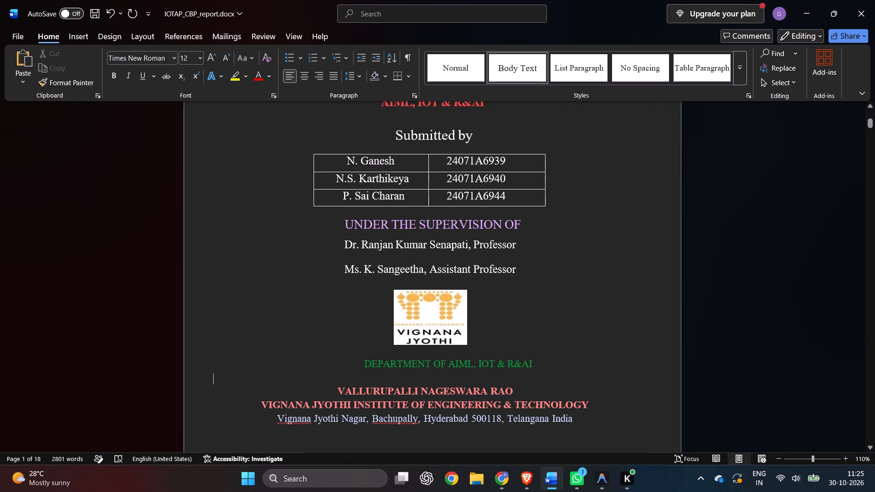
# Remove the title-page department line's existing centring and pad its start with spaces and tabs so it sits centred beneath the logo.
pyautogui.click(362, 363)
pyautogui.press('BackSpace')
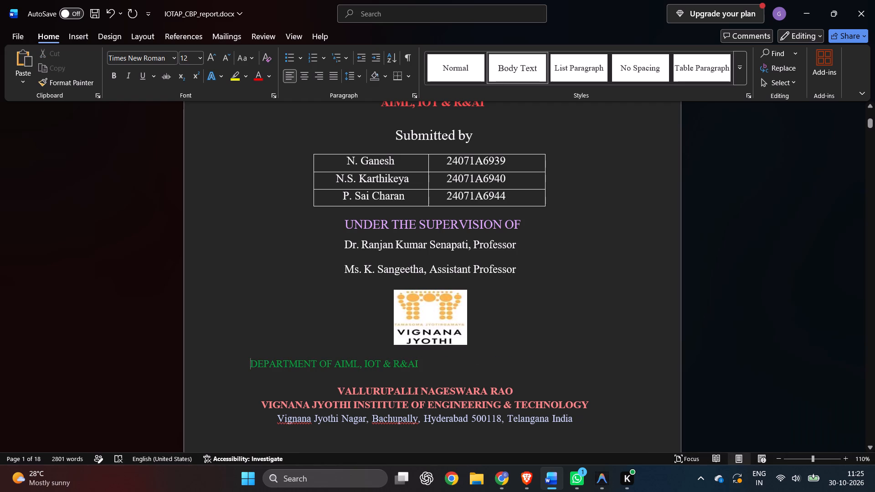
pyautogui.press('space')
pyautogui.press('space')
pyautogui.press('space')
pyautogui.press('space')
pyautogui.press('space')
pyautogui.press('Tab')
pyautogui.press('Tab')
pyautogui.press('Tab')
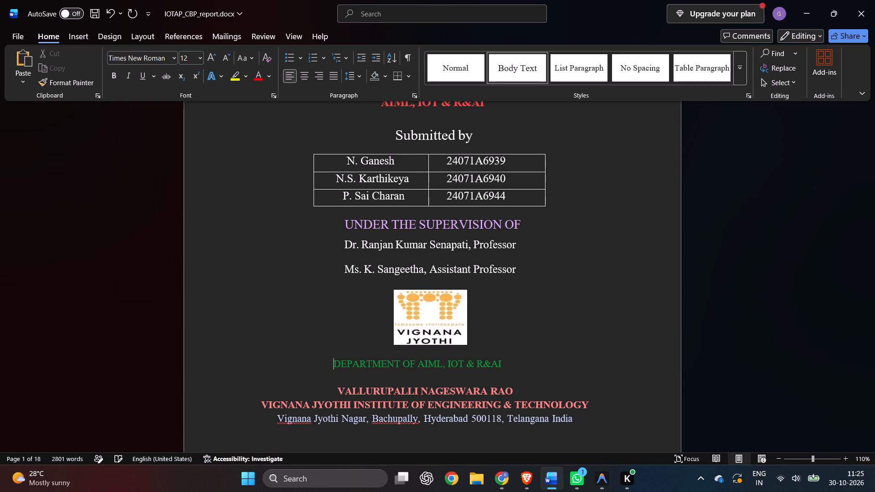
pyautogui.press('space')
pyautogui.press('space')
pyautogui.press('space')
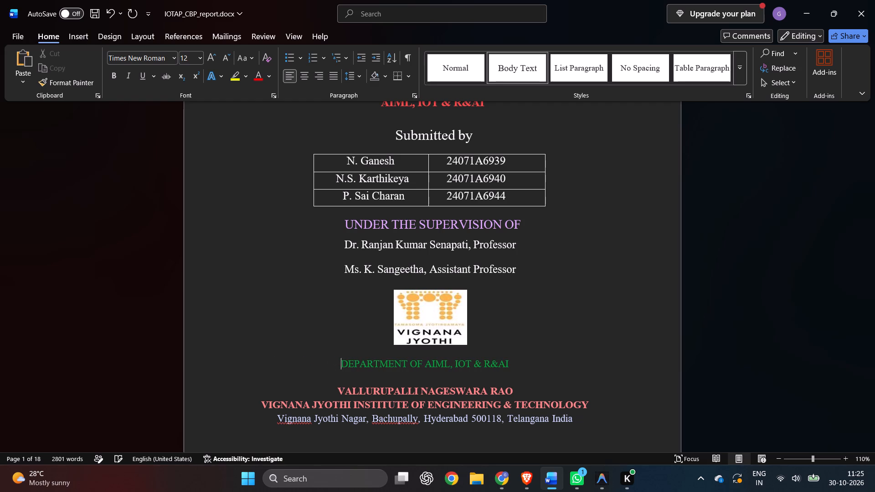
pyautogui.press('space')
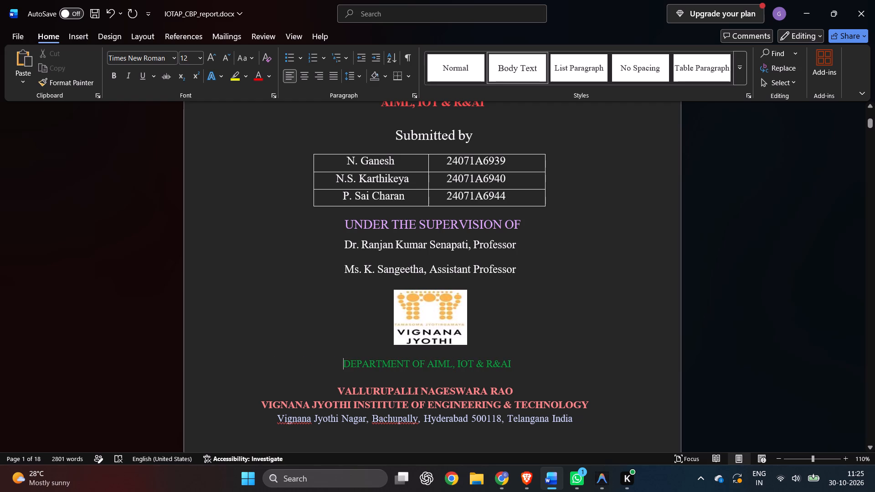
# Save the report again as the Word document IOTAP_CBP_report.docx in the Downloads folder.
pyautogui.scroll(-2, 349, 389)
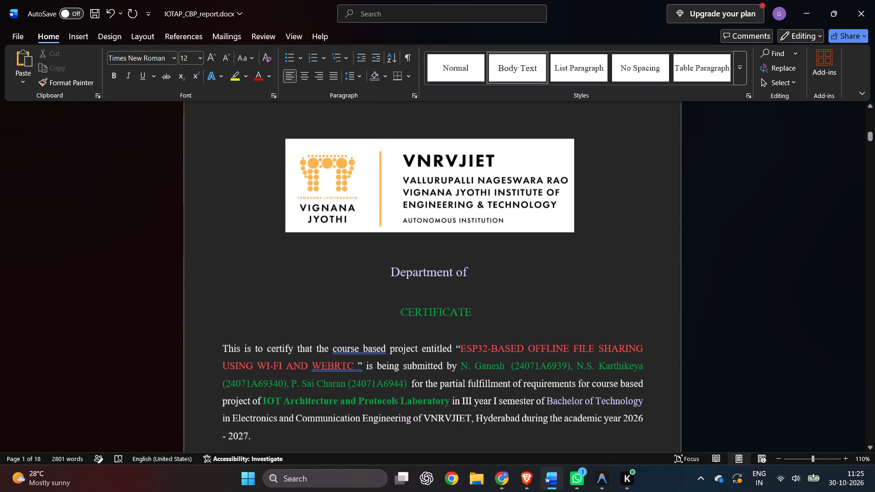
pyautogui.click(21, 35)
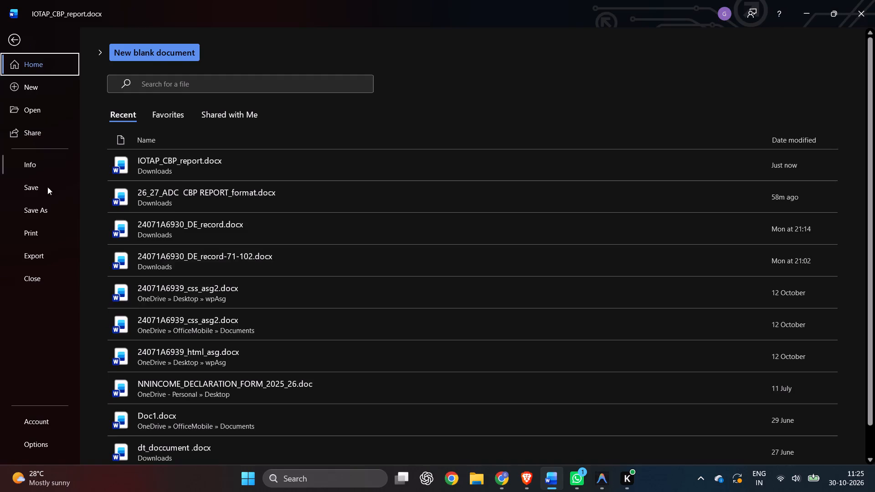
pyautogui.click(47, 207)
pyautogui.click(393, 129)
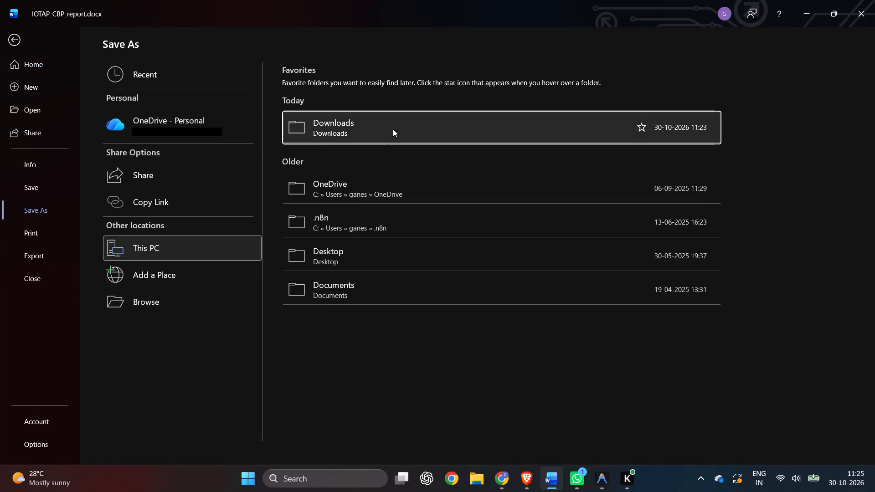
pyautogui.click(347, 263)
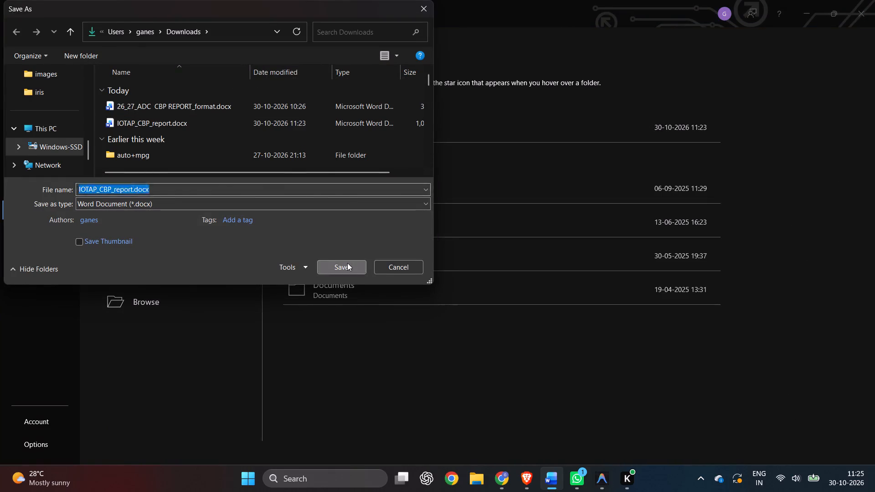
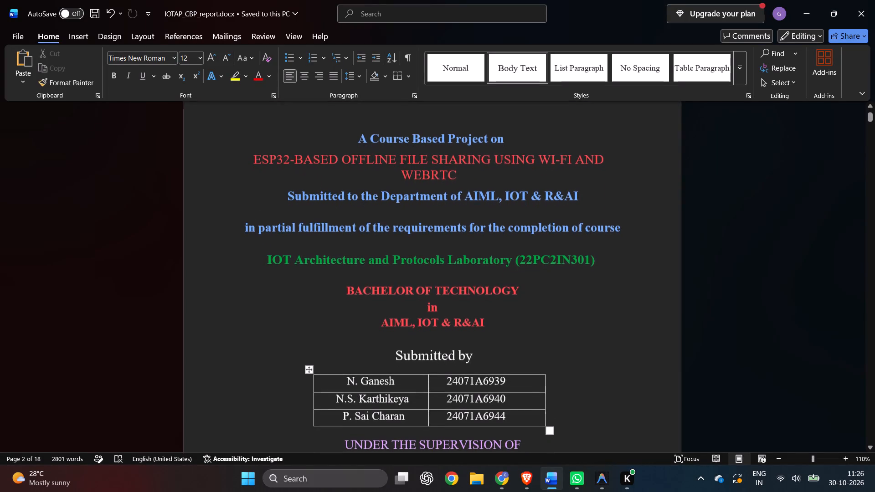
# Replace "Electronics and Communication Engineering" in the certificate paragraph with "AIML,IOT & R&AI".
pyautogui.scroll(-2, 491, 385)
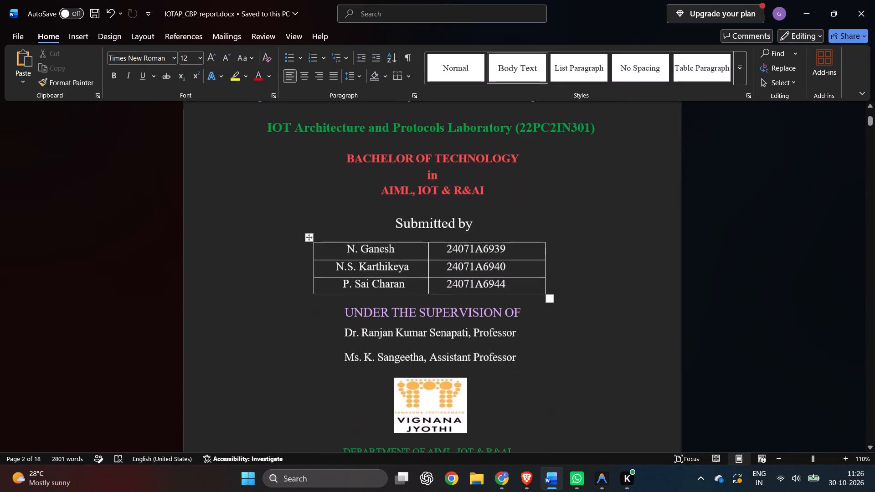
pyautogui.scroll(-3, 491, 385)
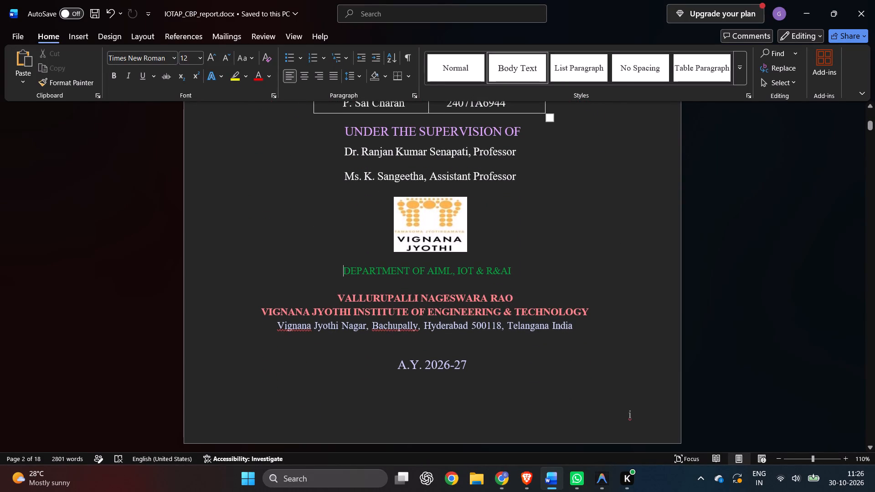
pyautogui.scroll(-2, 491, 385)
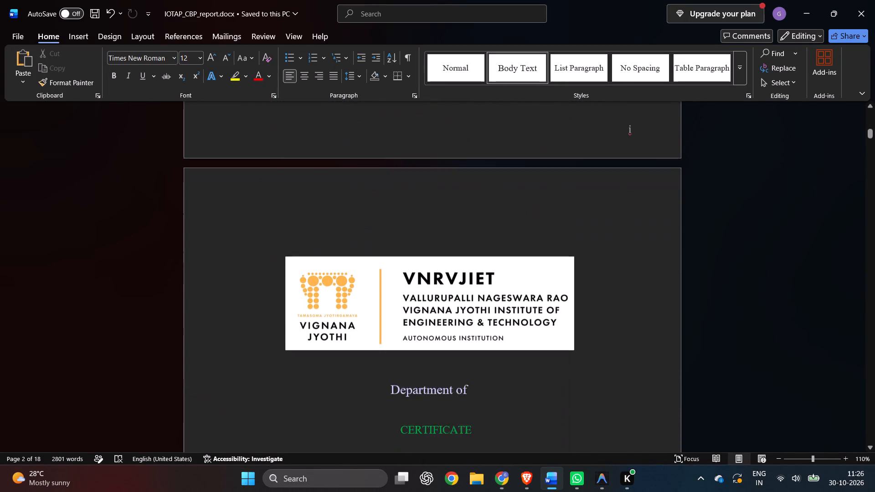
pyautogui.scroll(-1, 491, 385)
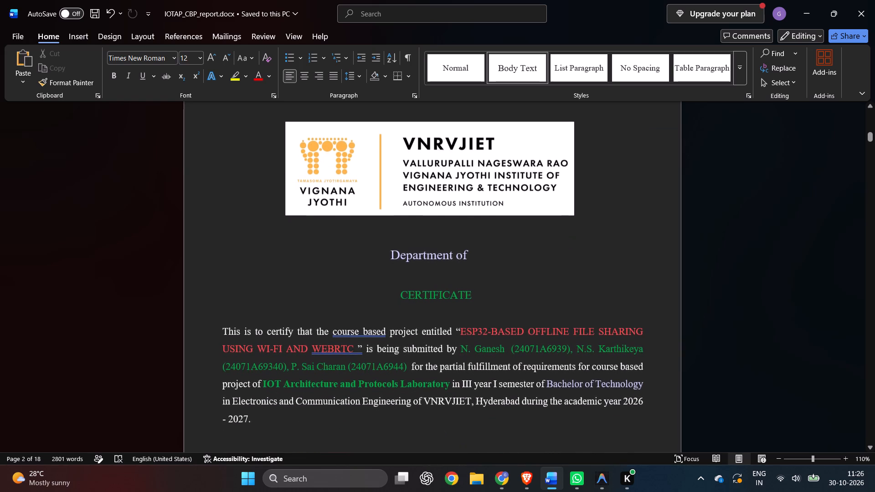
pyautogui.scroll(-1, 491, 385)
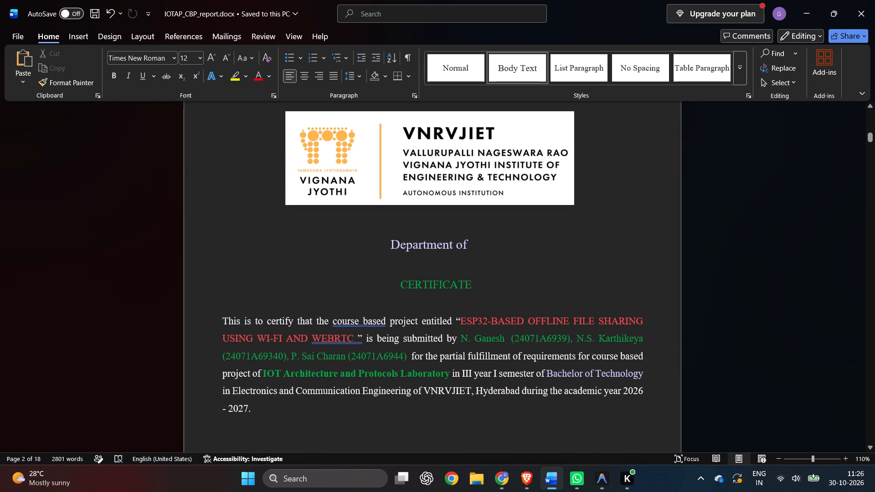
pyautogui.click(408, 390)
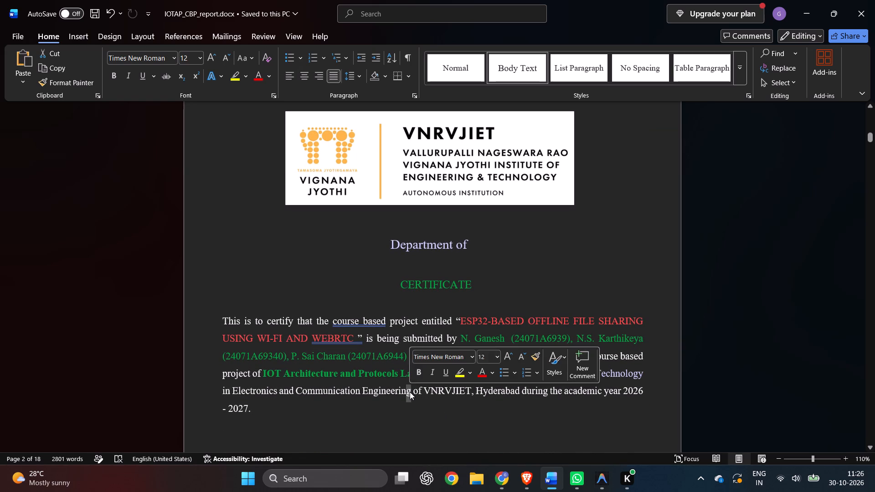
pyautogui.click(410, 392)
pyautogui.moveTo(411, 393); pyautogui.dragTo(313, 395)
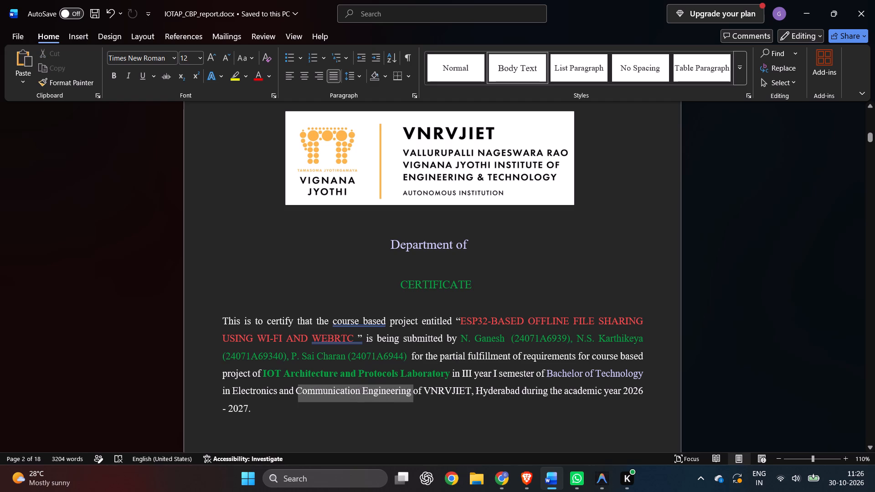
pyautogui.moveTo(313, 395); pyautogui.dragTo(247, 391)
pyautogui.hotkey('shift', 'a')
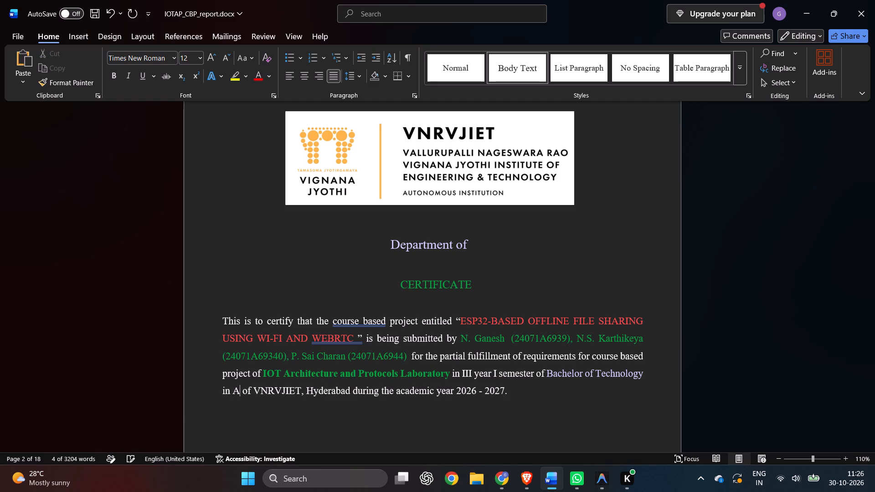
pyautogui.write('IM')
pyautogui.hotkey('shift', 'l')
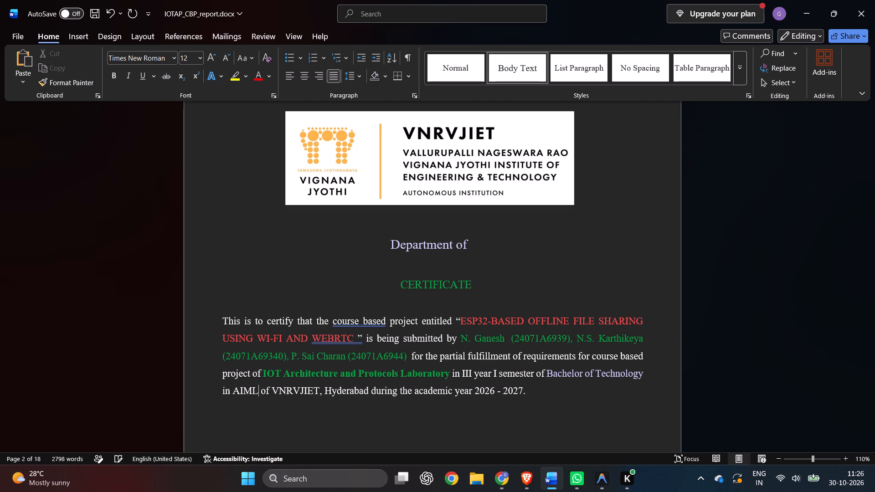
pyautogui.press(',')
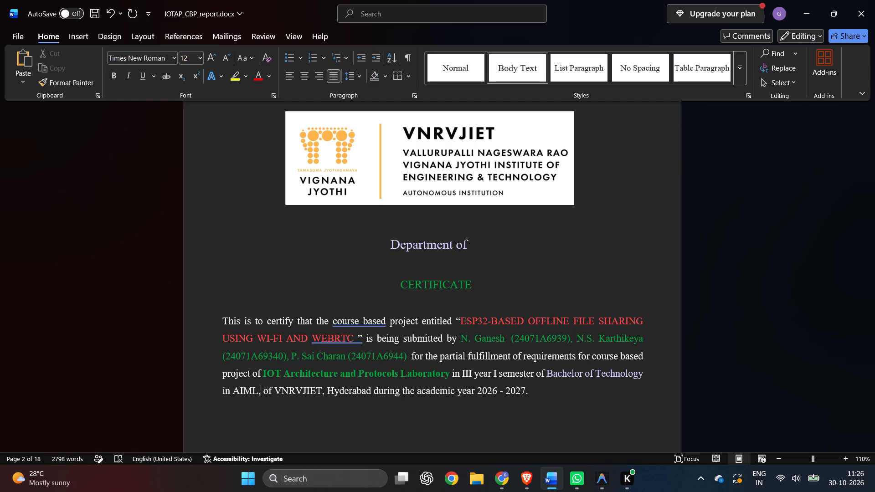
pyautogui.write('IOT')
pyautogui.press('space')
pyautogui.write('& R')
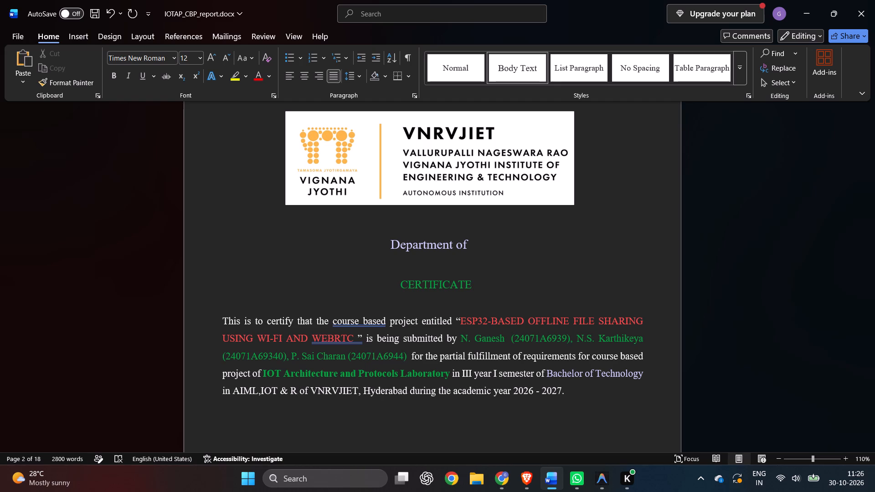
pyautogui.write('&AI')
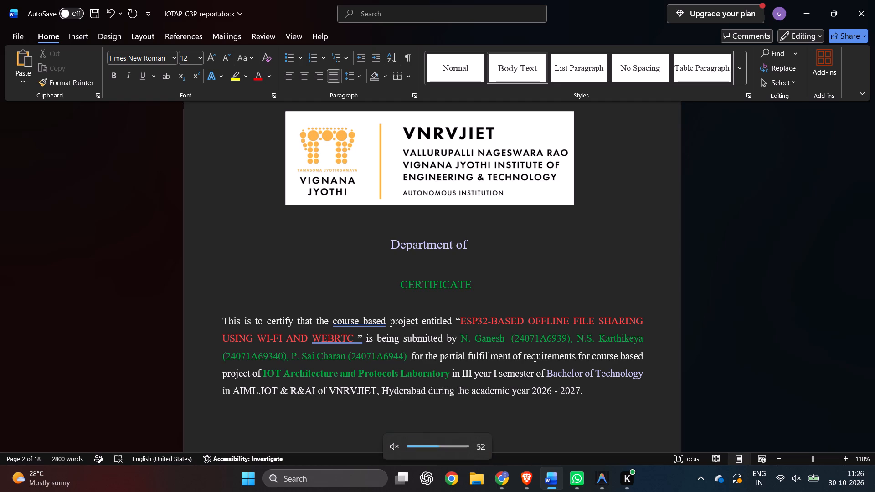
# Review the certificate signatories, declaration, contents and abstract pages for remaining details to correct, and return to the certificate text.
pyautogui.scroll(-1, 247, 391)
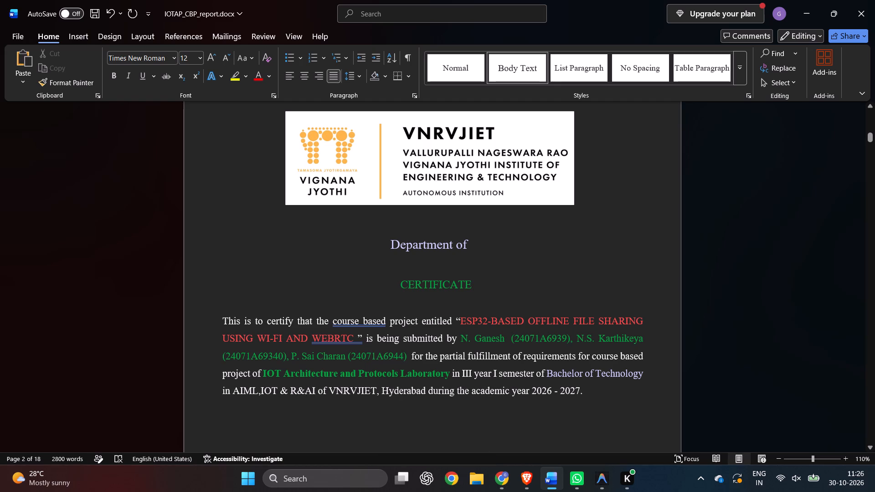
pyautogui.scroll(-3, 296, 425)
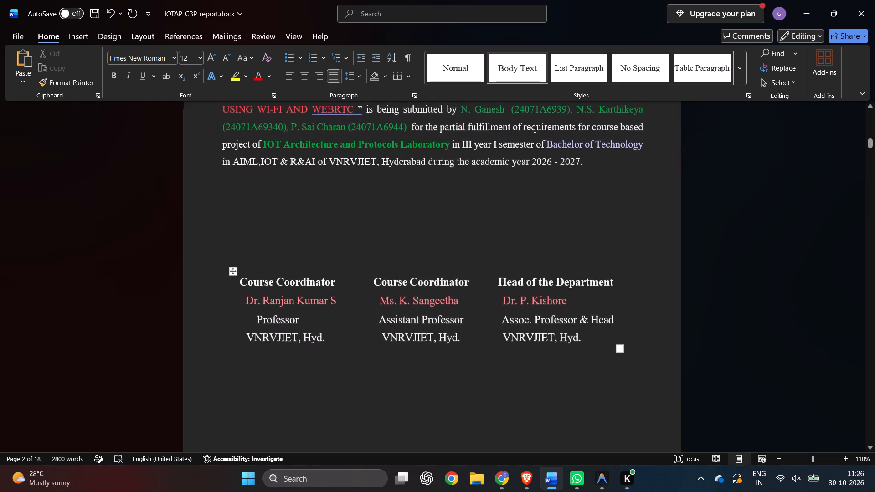
pyautogui.scroll(-3, 296, 425)
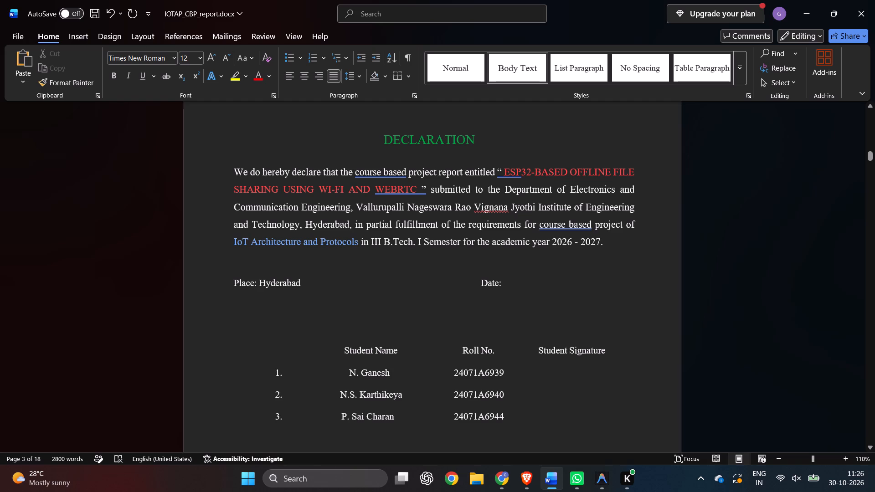
pyautogui.scroll(-3, 402, 251)
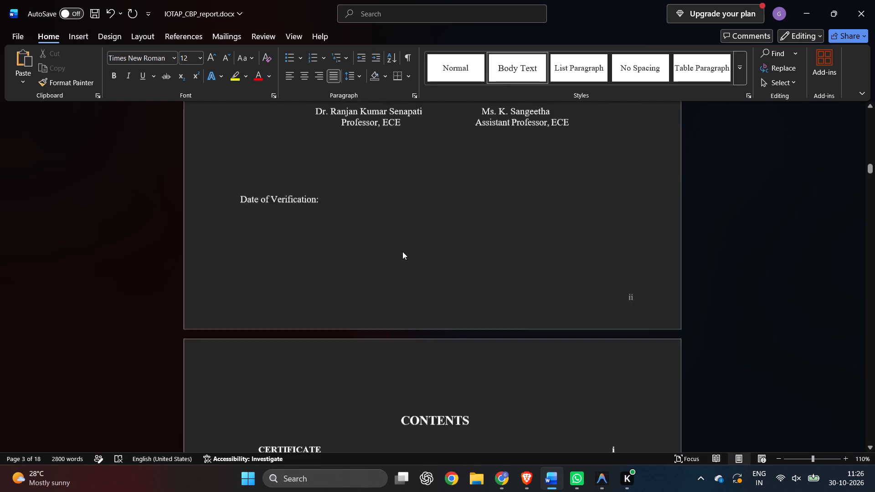
pyautogui.scroll(-4, 402, 251)
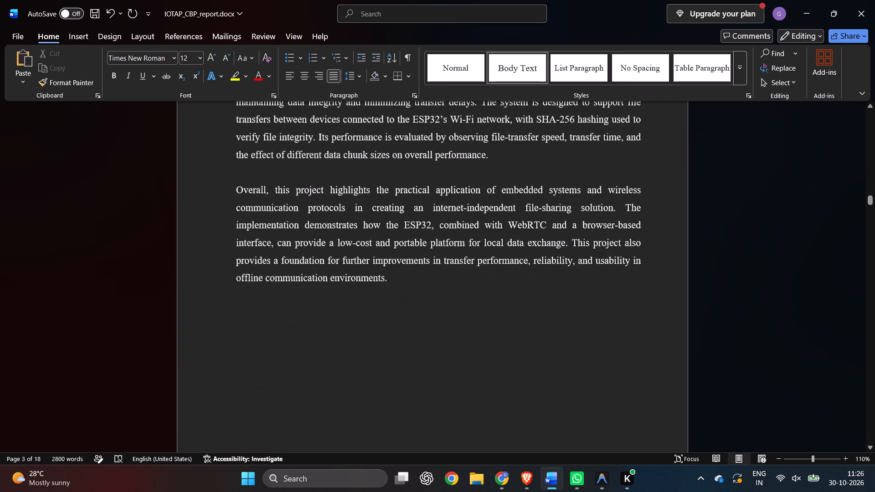
pyautogui.scroll(-1, 402, 251)
pyautogui.scroll(2, 402, 251)
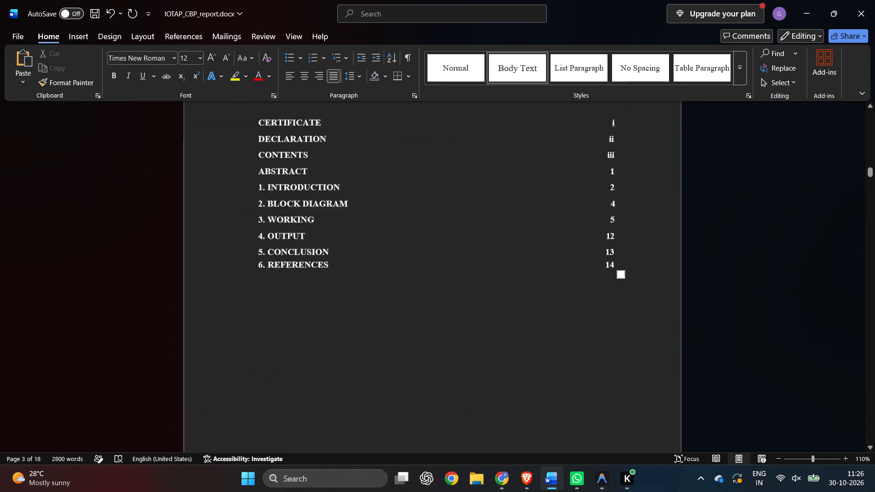
pyautogui.scroll(3, 402, 251)
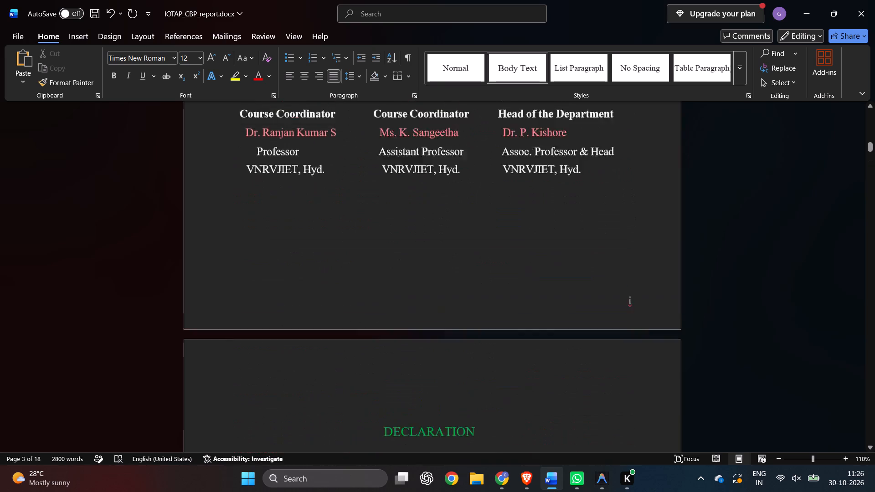
pyautogui.scroll(2, 402, 251)
pyautogui.scroll(-2, 402, 251)
pyautogui.scroll(1, 402, 251)
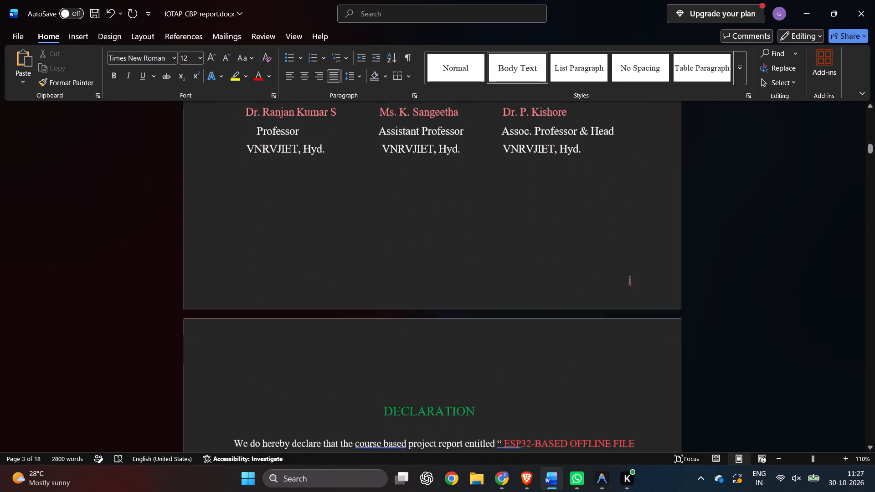
pyautogui.scroll(1, 402, 251)
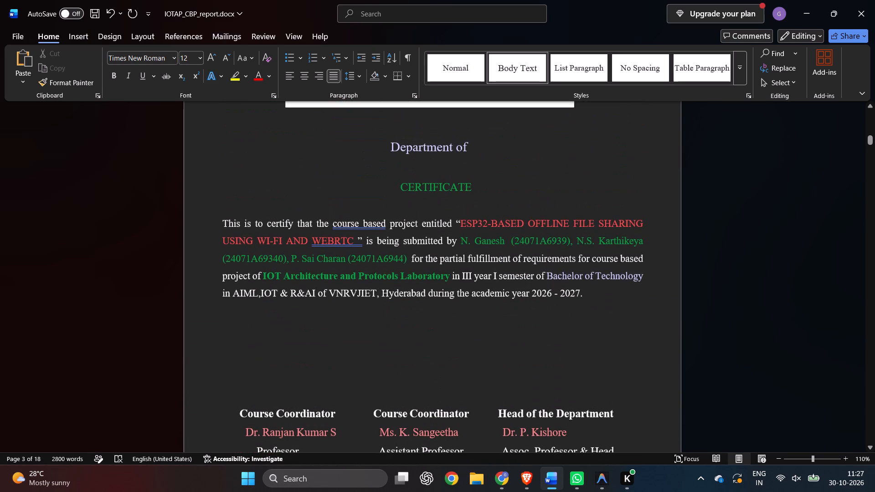
pyautogui.scroll(1, 402, 251)
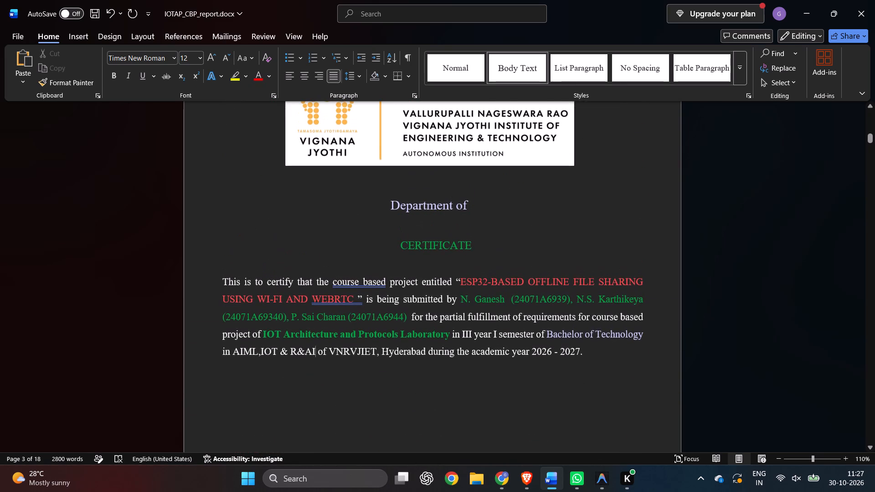
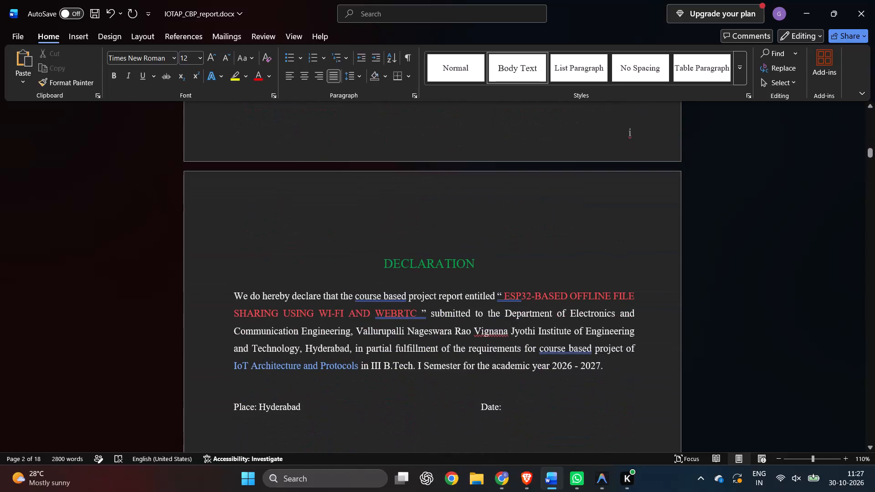
# Review the report from the declaration through the abstract, introduction and conclusion, and recheck the title-page details.
pyautogui.scroll(-1, 510, 400)
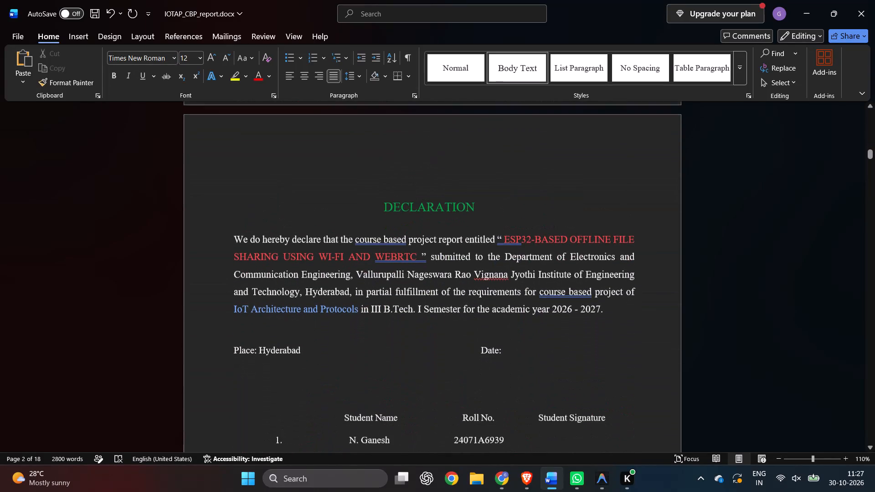
pyautogui.scroll(-3, 510, 400)
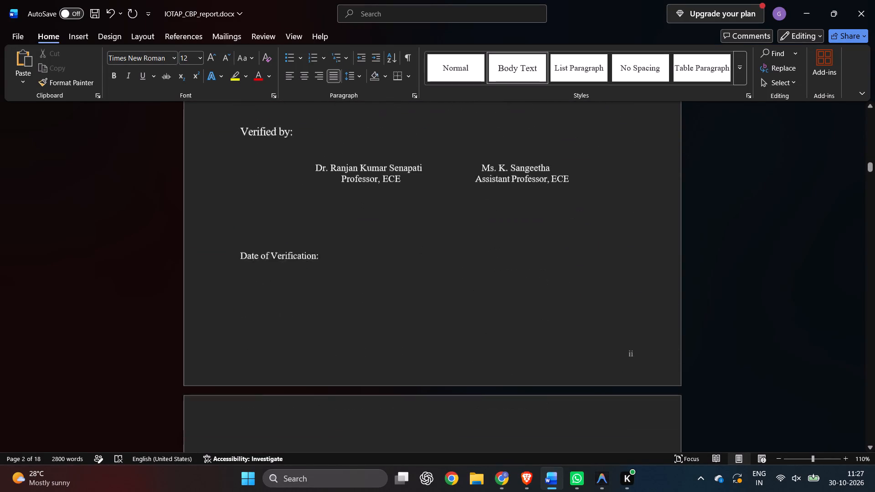
pyautogui.scroll(-3, 510, 400)
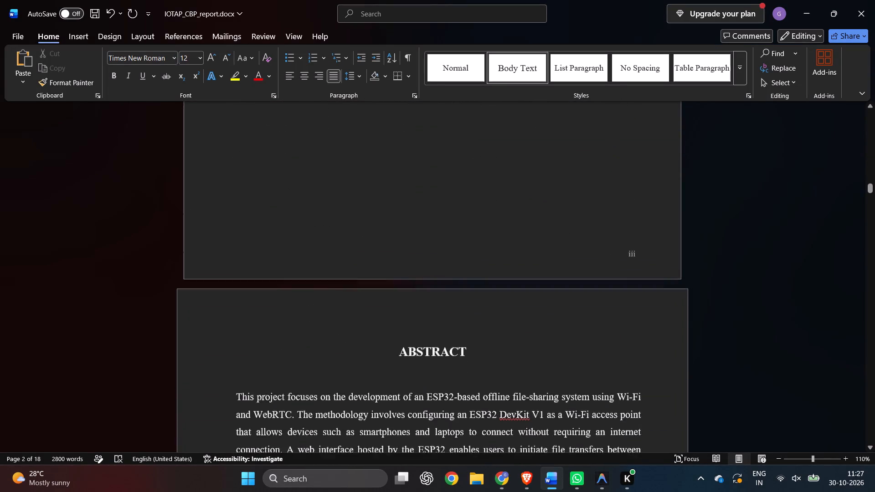
pyautogui.scroll(-3, 510, 400)
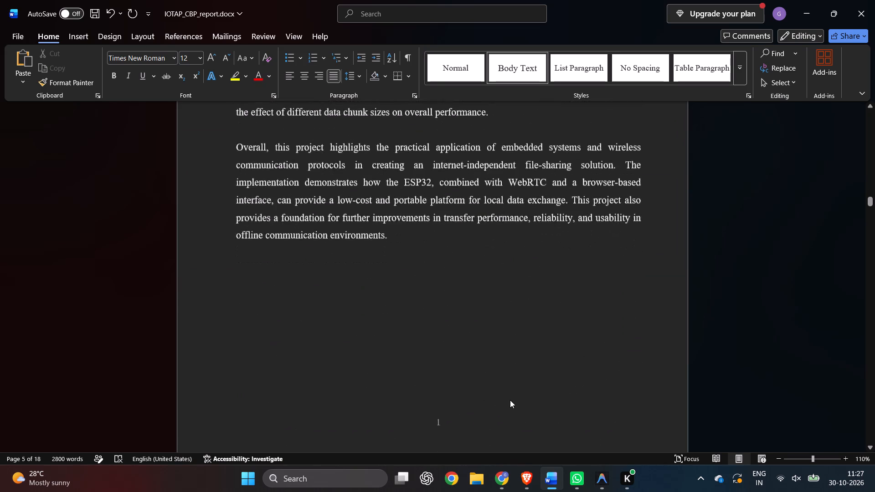
pyautogui.scroll(-11, 510, 400)
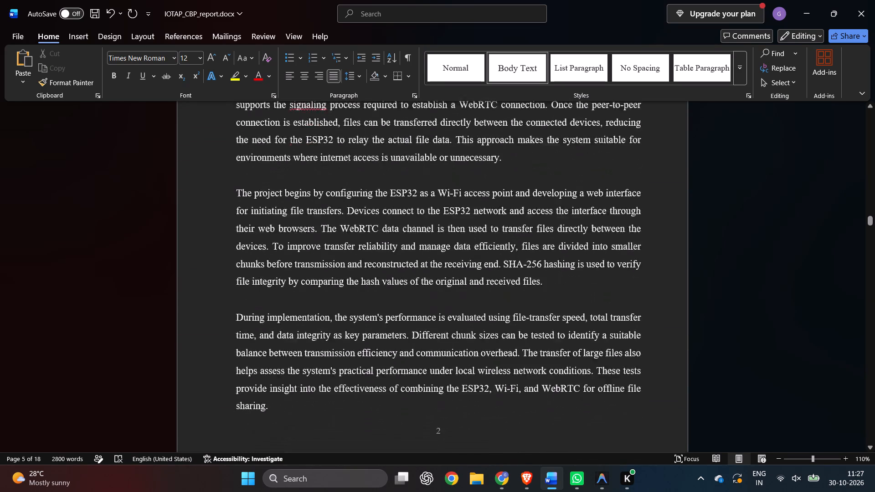
pyautogui.scroll(-20, 510, 400)
pyautogui.scroll(-20, 510, 400)
pyautogui.scroll(-20, 510, 400)
pyautogui.scroll(-15, 510, 400)
pyautogui.scroll(19, 510, 400)
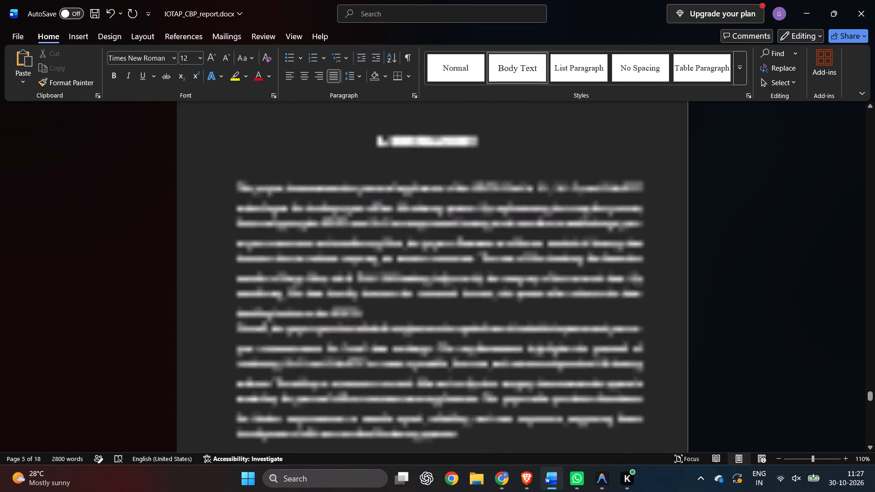
pyautogui.scroll(20, 510, 400)
pyautogui.scroll(12, 510, 400)
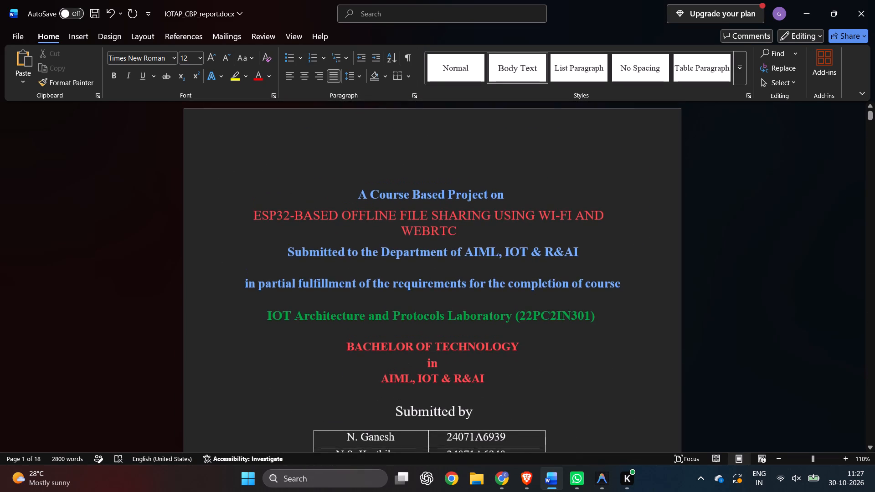
pyautogui.scroll(-1, 510, 400)
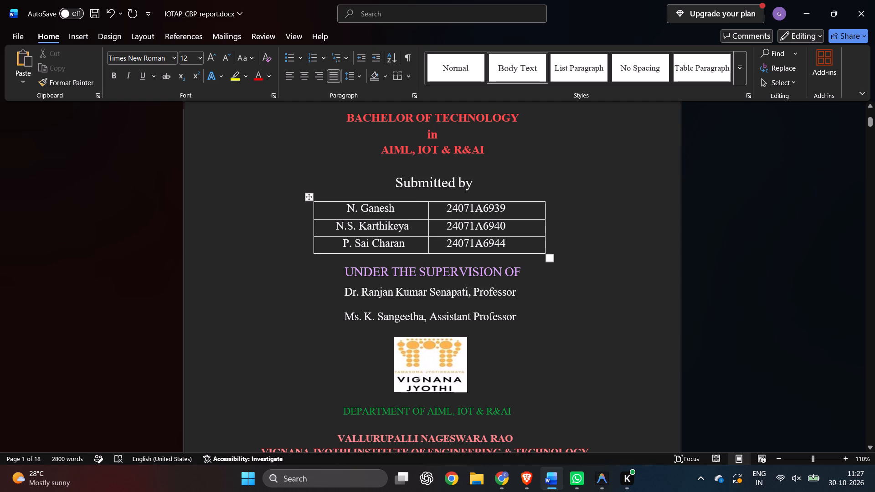
pyautogui.scroll(-1, 510, 400)
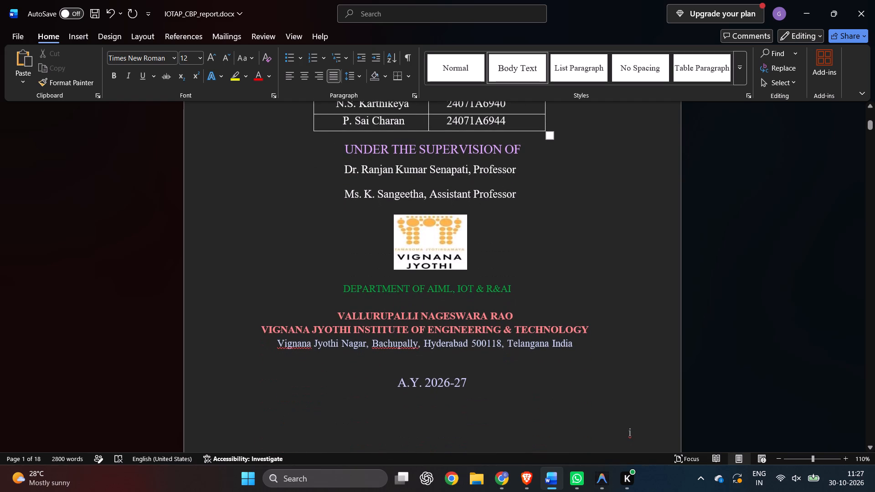
pyautogui.scroll(-1, 510, 400)
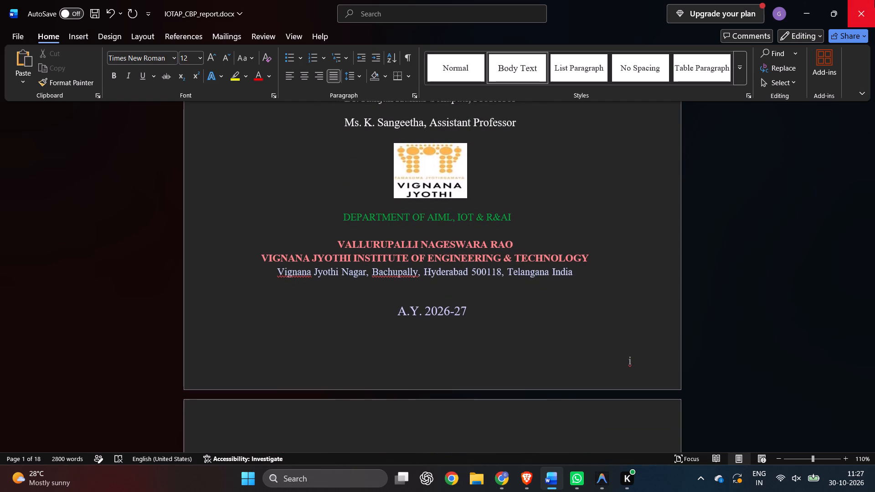
# Close the IOTAP_CBP_report document.
pyautogui.click(874, 0)
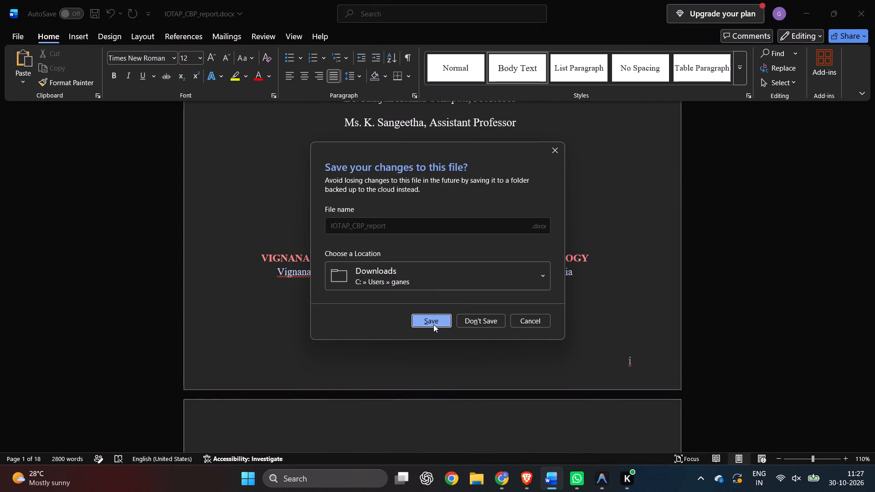
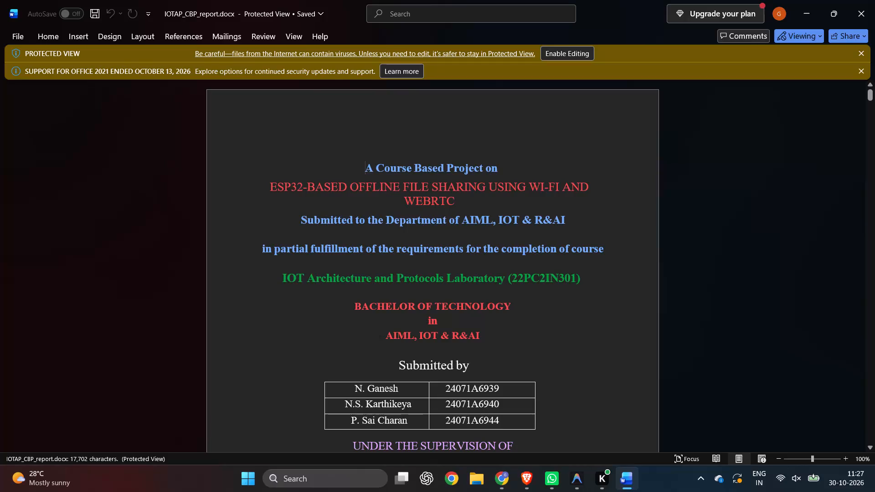
# Review the title page, certificate and declaration in the reopened IOTAP_CBP_report for the project title, department and student details.
pyautogui.scroll(-1, 533, 182)
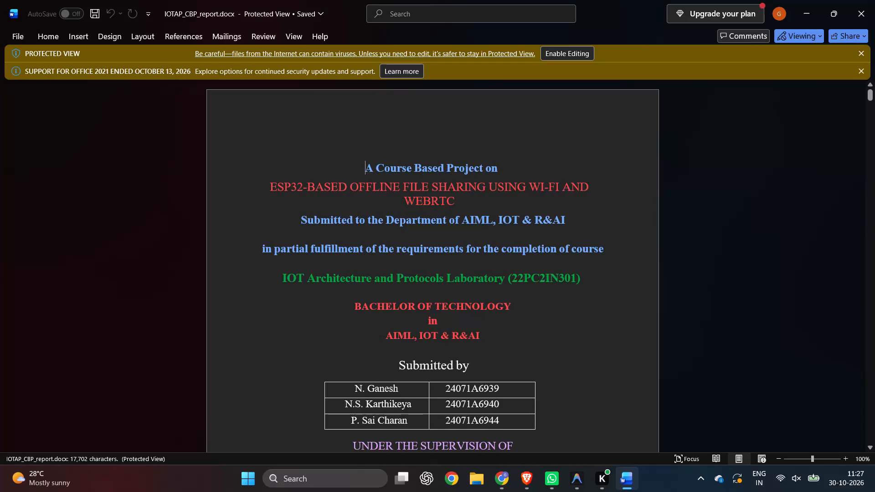
pyautogui.scroll(-1, 533, 182)
pyautogui.click(533, 182)
pyautogui.scroll(-1, 533, 182)
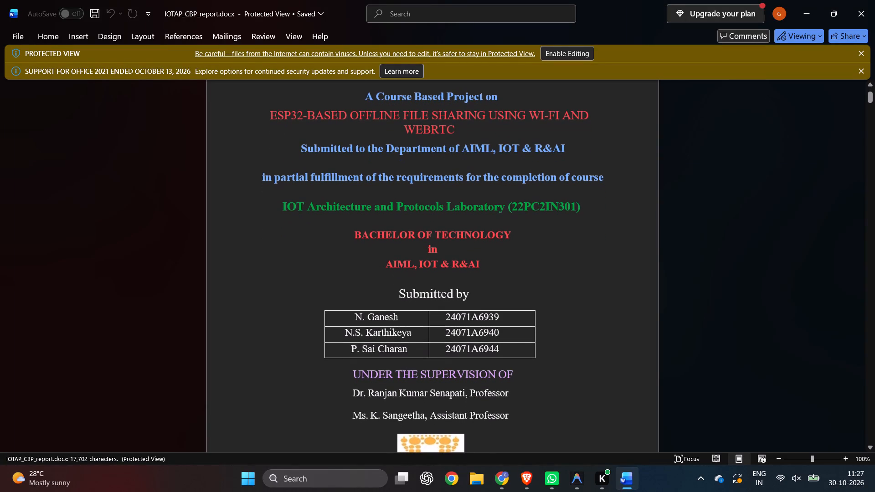
pyautogui.scroll(-1, 533, 182)
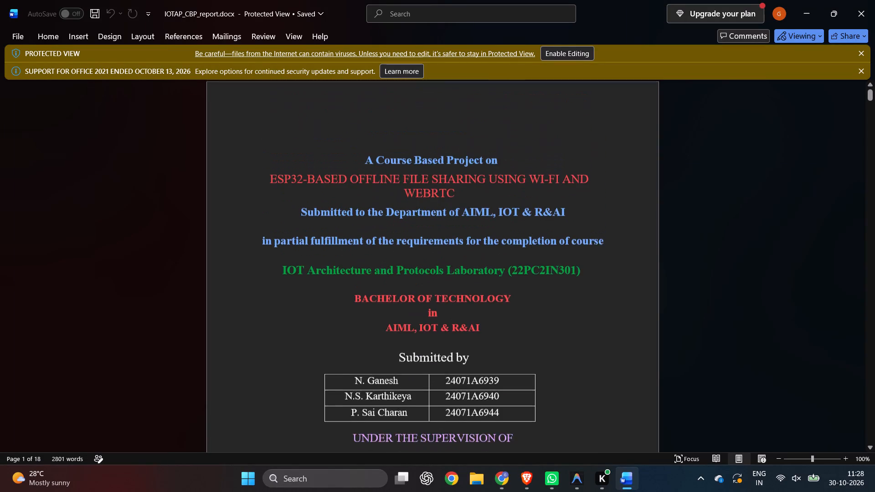
pyautogui.scroll(-1, 533, 182)
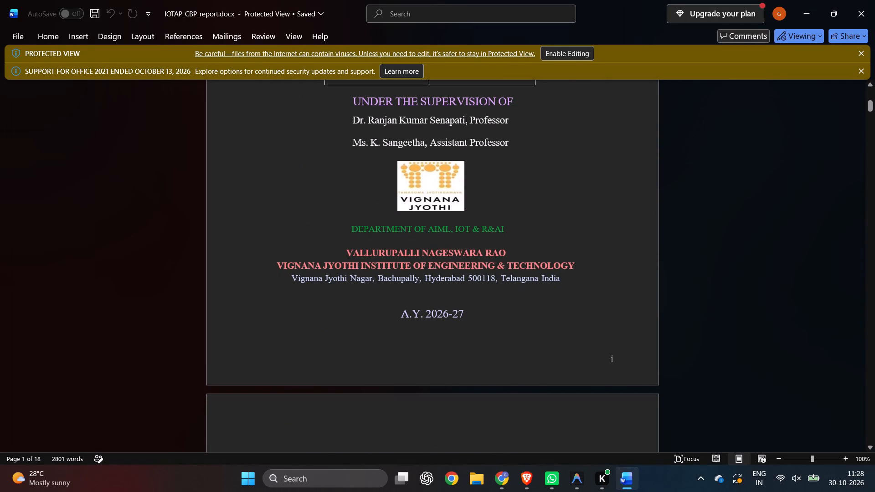
pyautogui.scroll(-2, 533, 182)
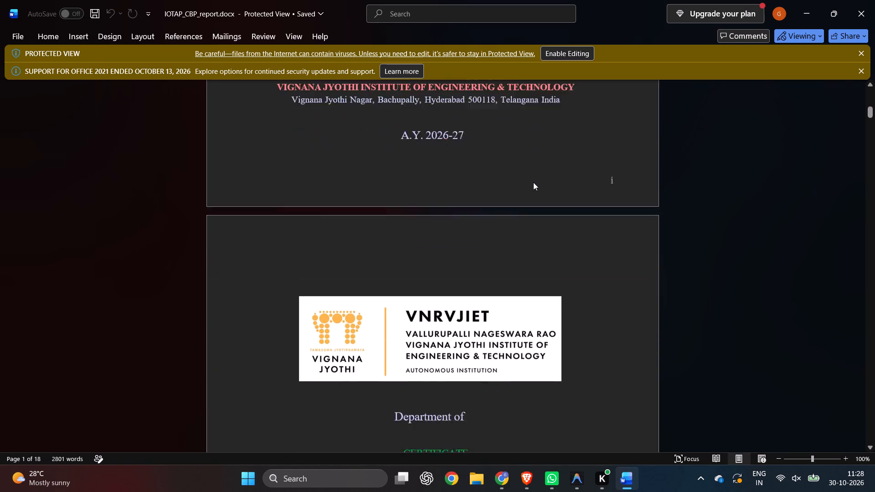
pyautogui.scroll(-2, 533, 182)
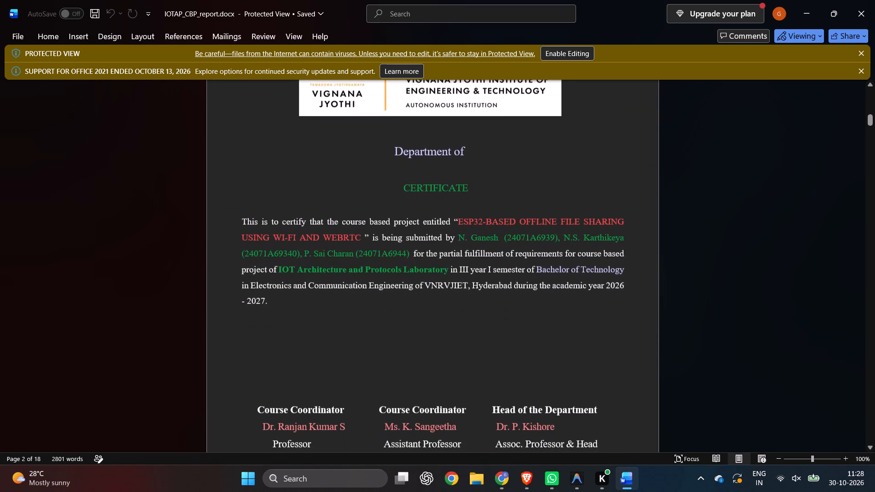
pyautogui.scroll(-1, 533, 182)
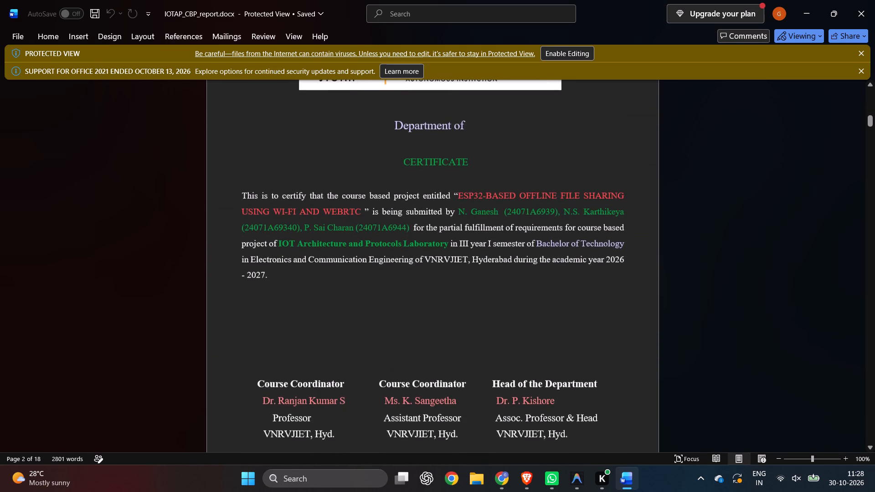
pyautogui.scroll(-1, 533, 182)
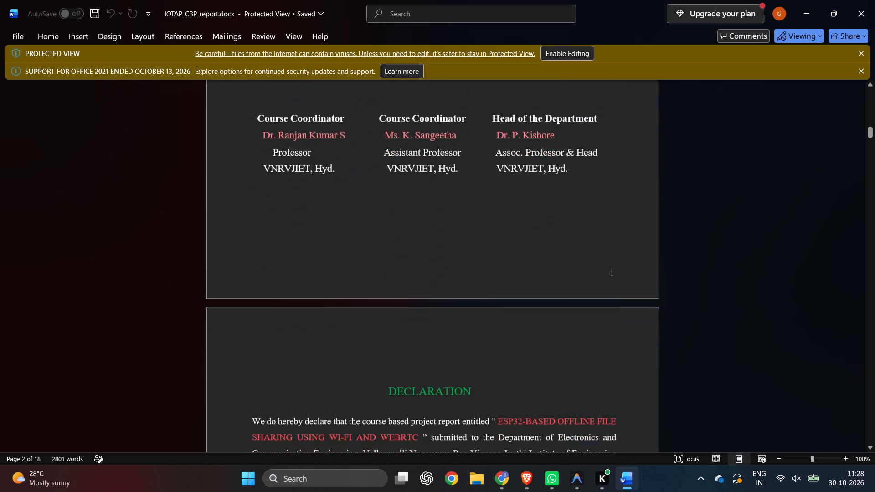
pyautogui.scroll(-2, 533, 182)
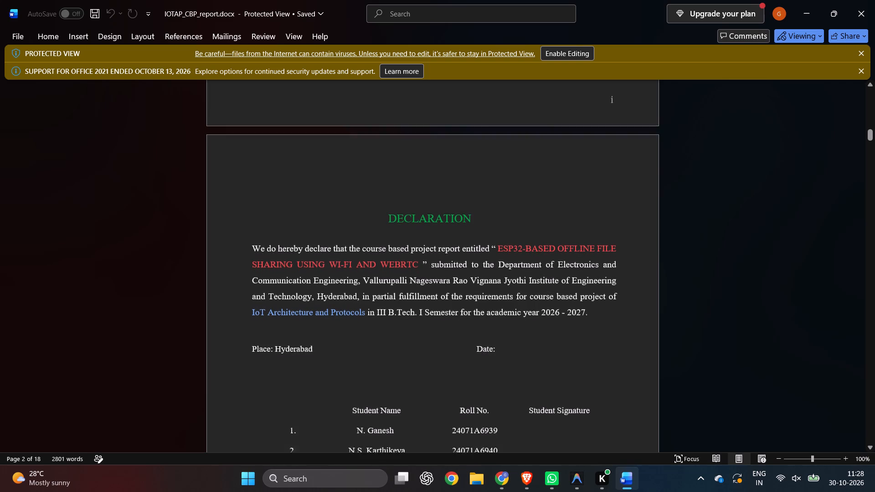
pyautogui.scroll(-3, 533, 182)
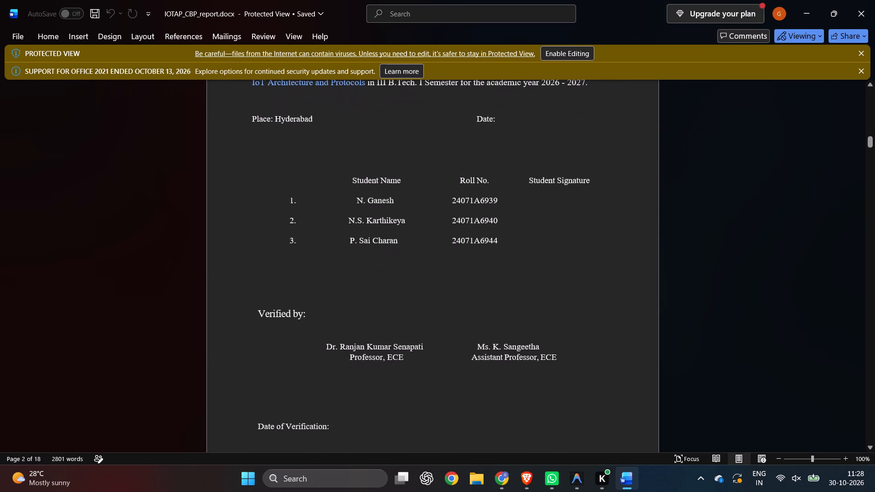
# Recheck the certificate and title page, and skim the report through the declaration and abstract to its last page.
pyautogui.scroll(6, 533, 182)
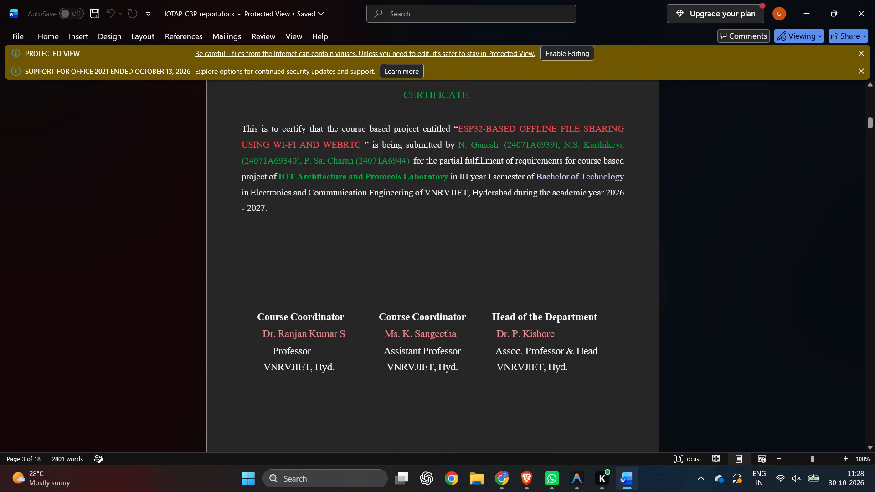
pyautogui.scroll(2, 533, 182)
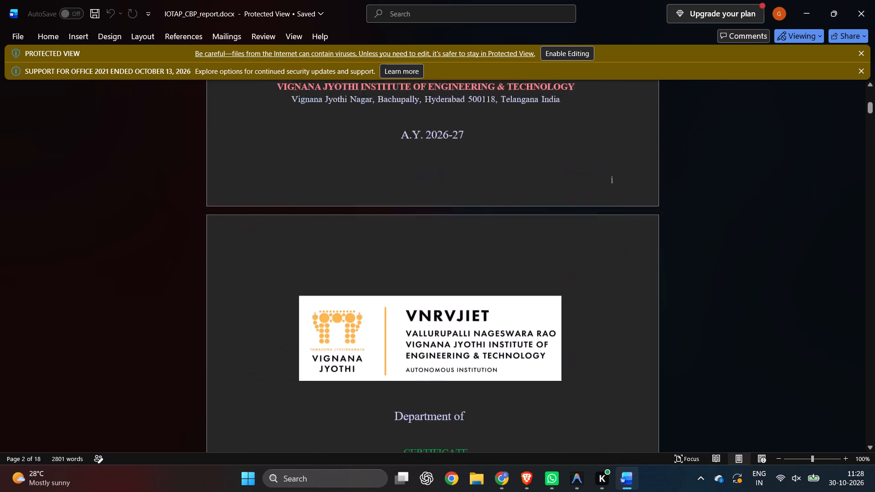
pyautogui.scroll(3, 533, 182)
pyautogui.scroll(-2, 533, 182)
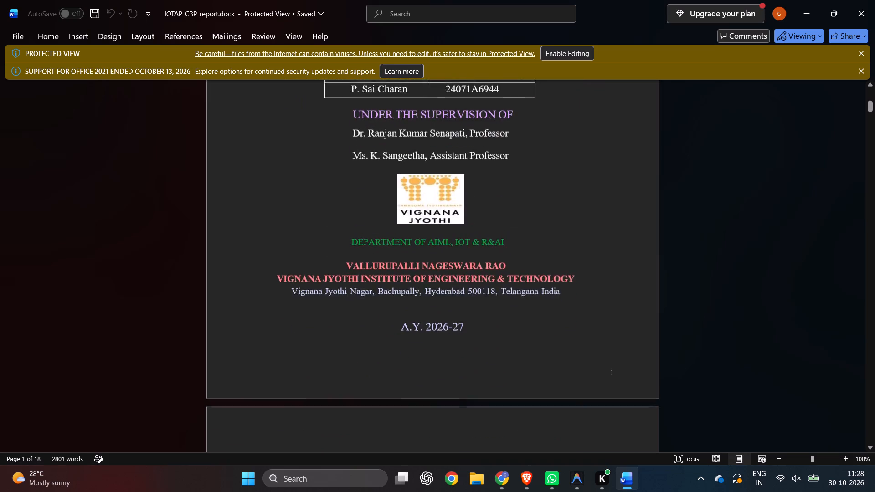
pyautogui.scroll(-5, 533, 182)
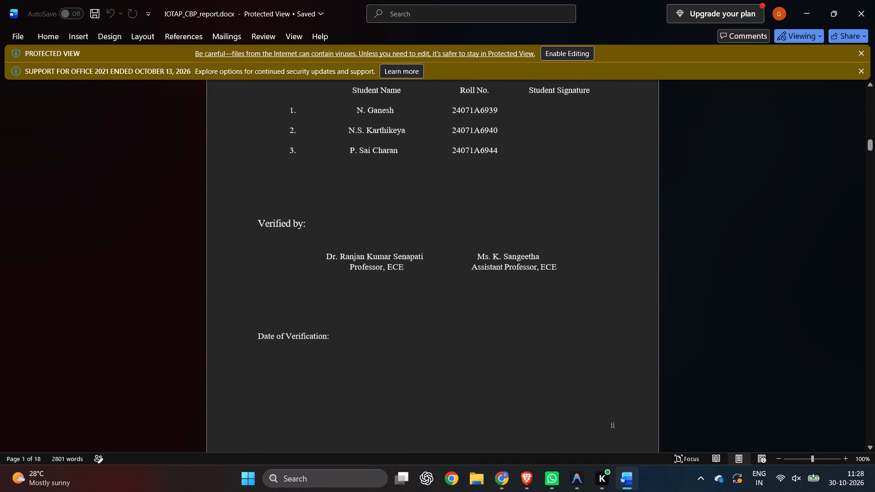
pyautogui.scroll(-20, 533, 182)
pyautogui.scroll(-3, 533, 182)
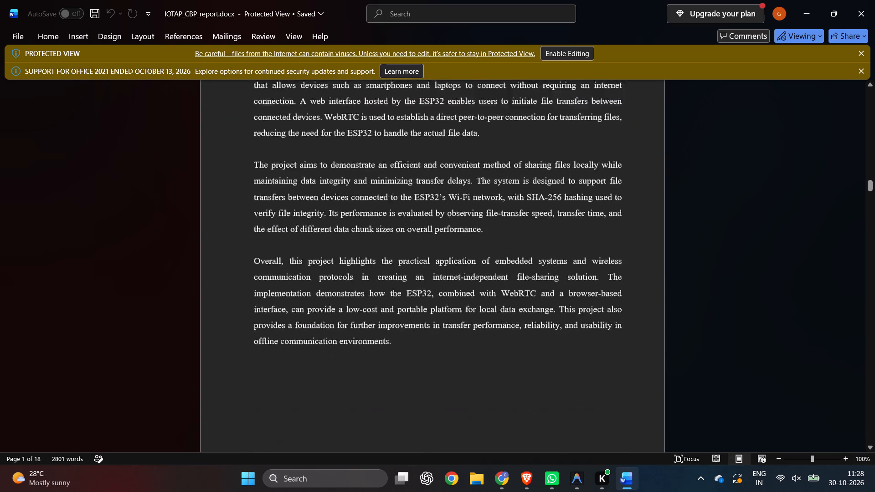
pyautogui.scroll(-8, 533, 182)
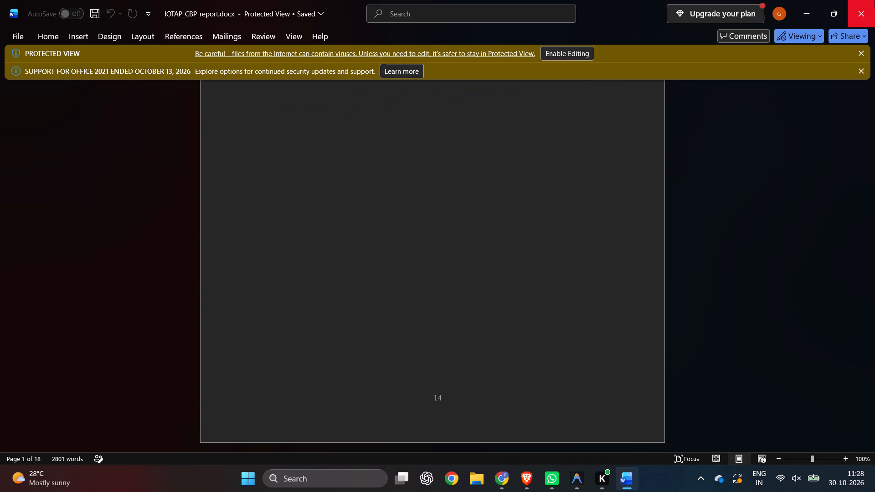